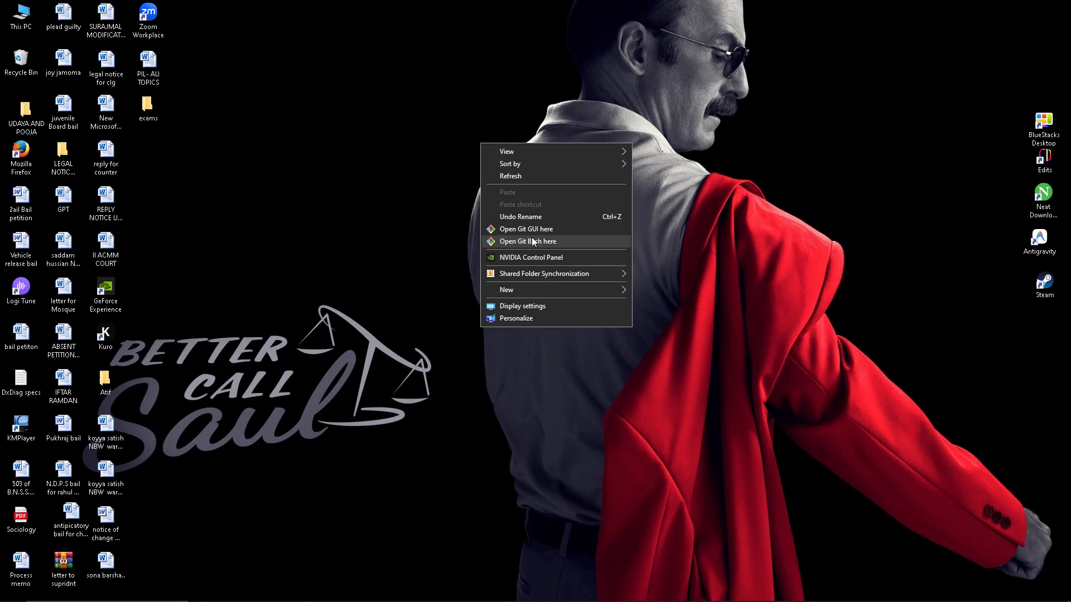
# Open the reinvestigation document from the Documents library in File Explorer and maximize its window.
pyautogui.click(450, 446)
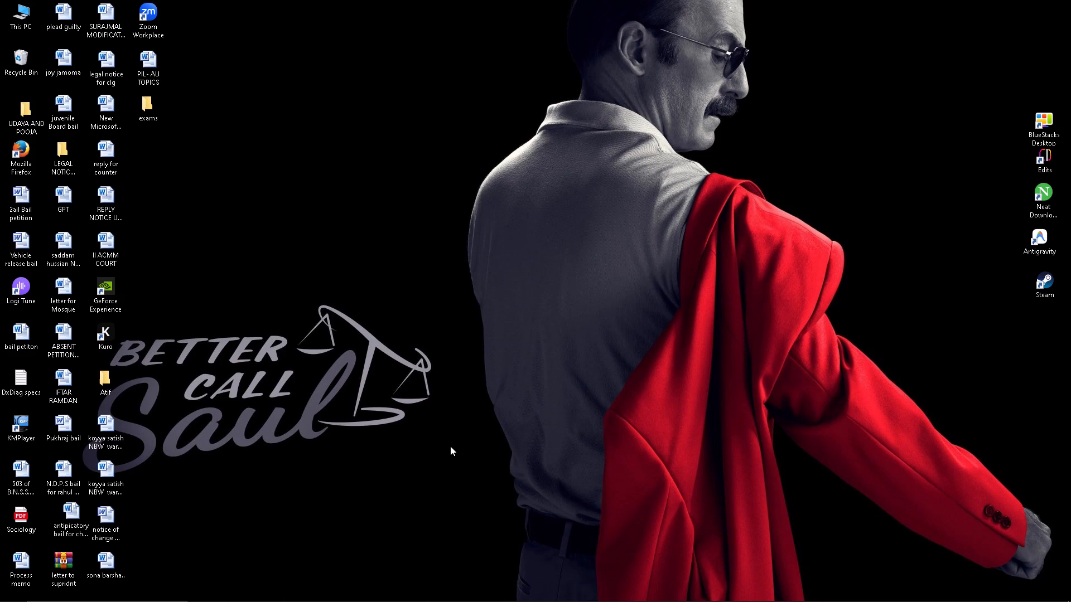
pyautogui.click(519, 597)
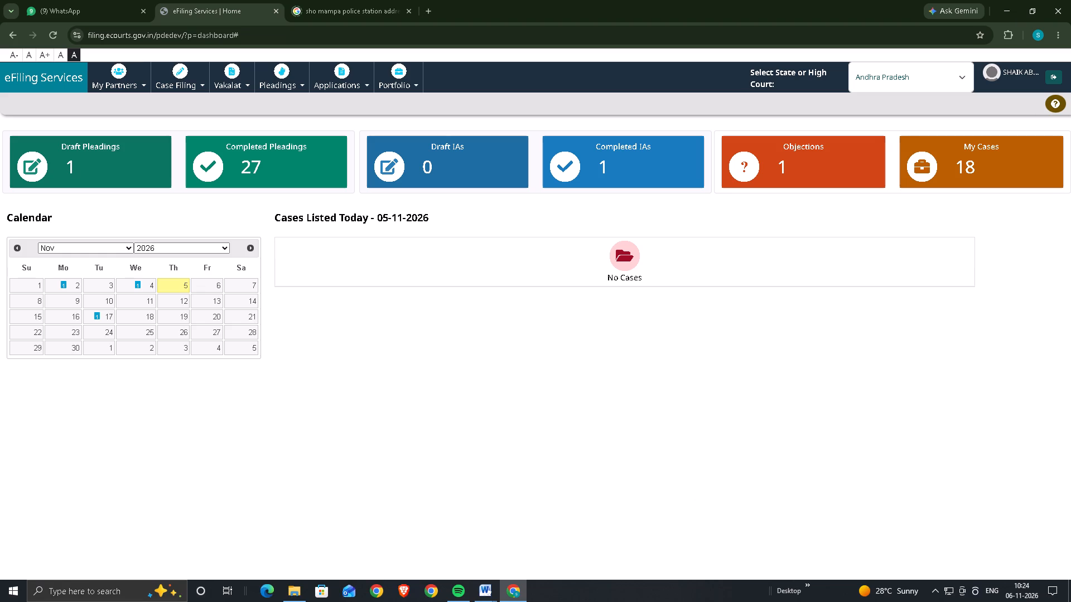
pyautogui.click(295, 590)
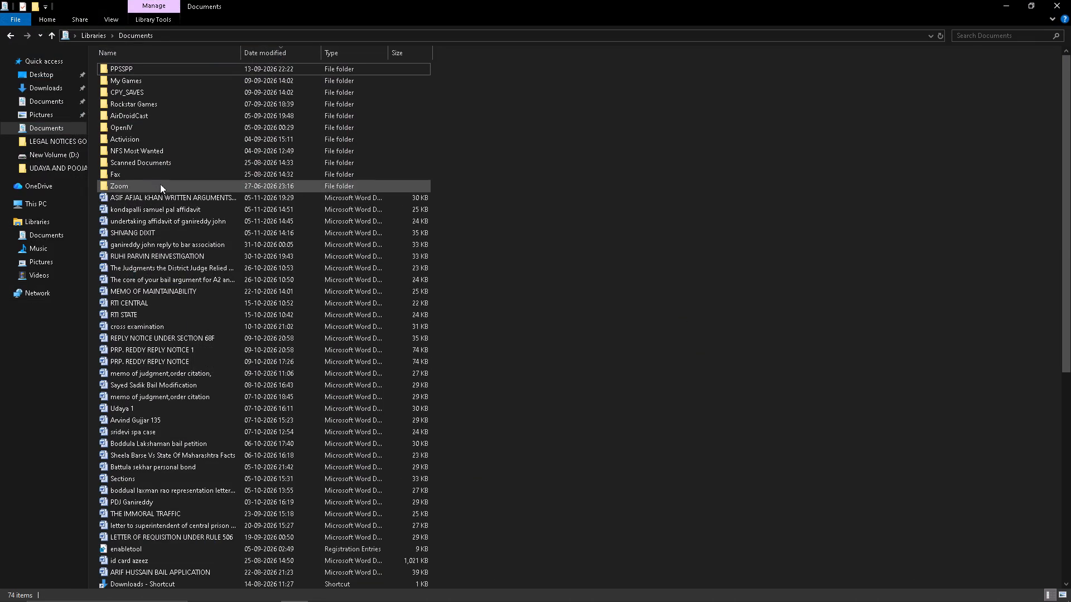
pyautogui.doubleClick(166, 257)
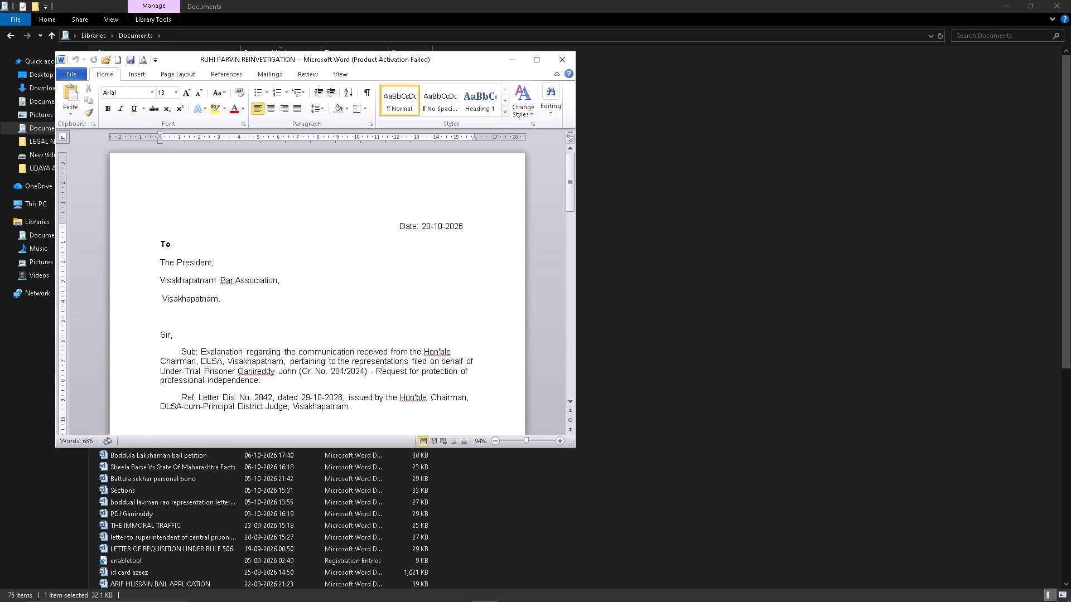
pyautogui.click(534, 61)
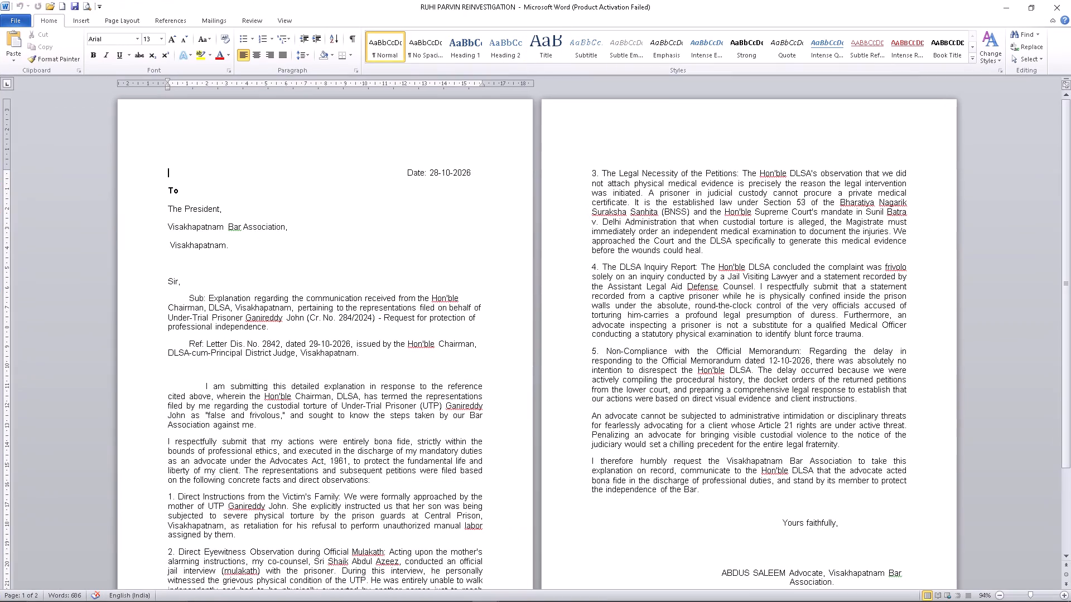
# Replace the day in the date line above the letter's address block with blank spaces.
pyautogui.click(438, 172)
pyautogui.press('BackSpace')
pyautogui.press('BackSpace')
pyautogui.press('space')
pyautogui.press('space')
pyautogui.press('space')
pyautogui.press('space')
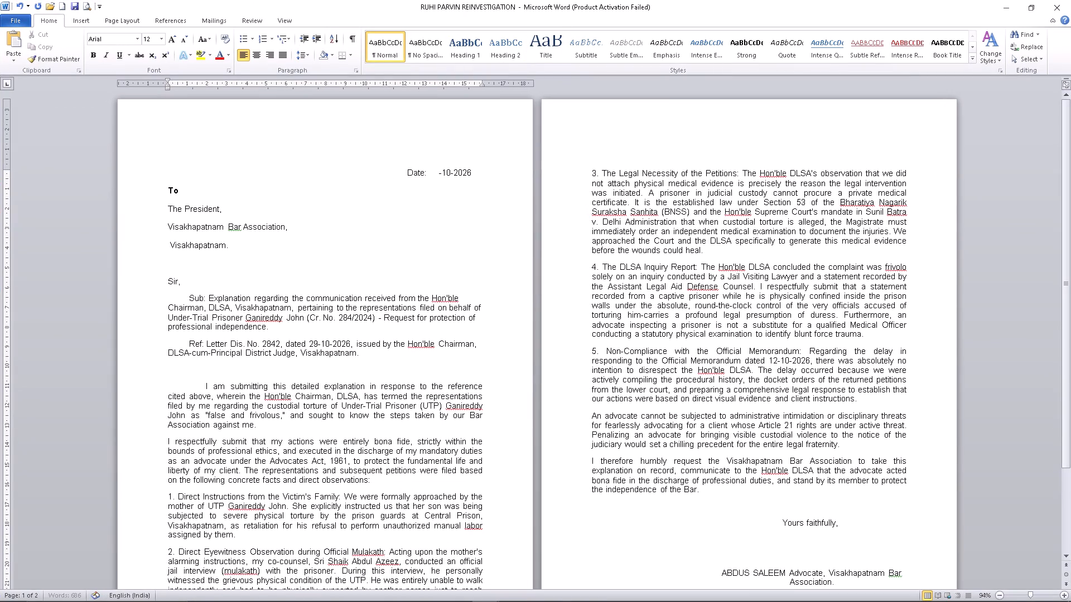
# Look over both pages of the letter and close the document, saving the changes.
pyautogui.scroll(-5, 801, 206)
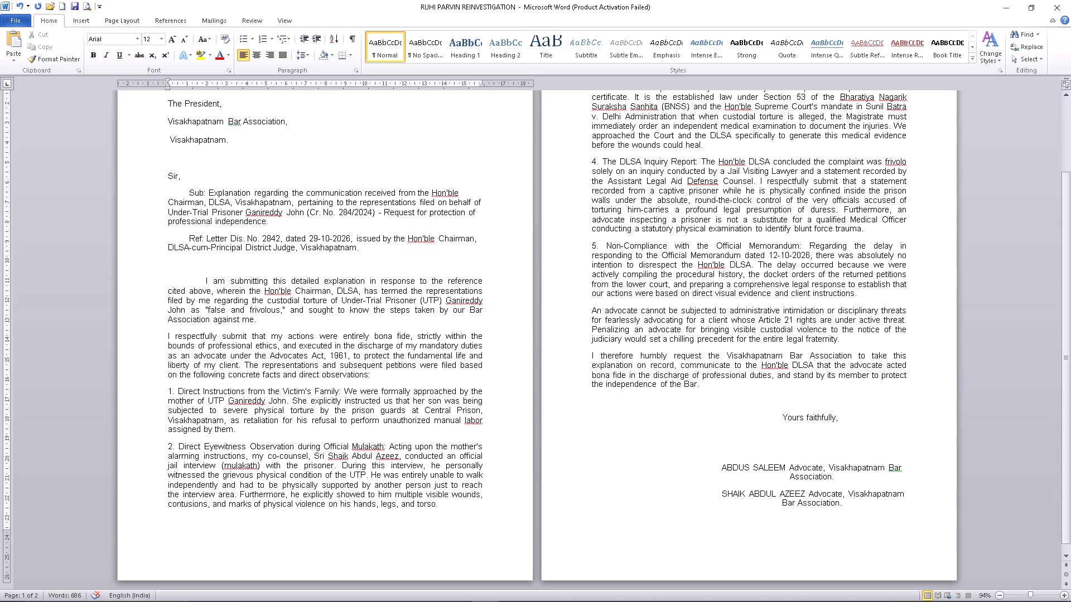
pyautogui.scroll(2, 384, 222)
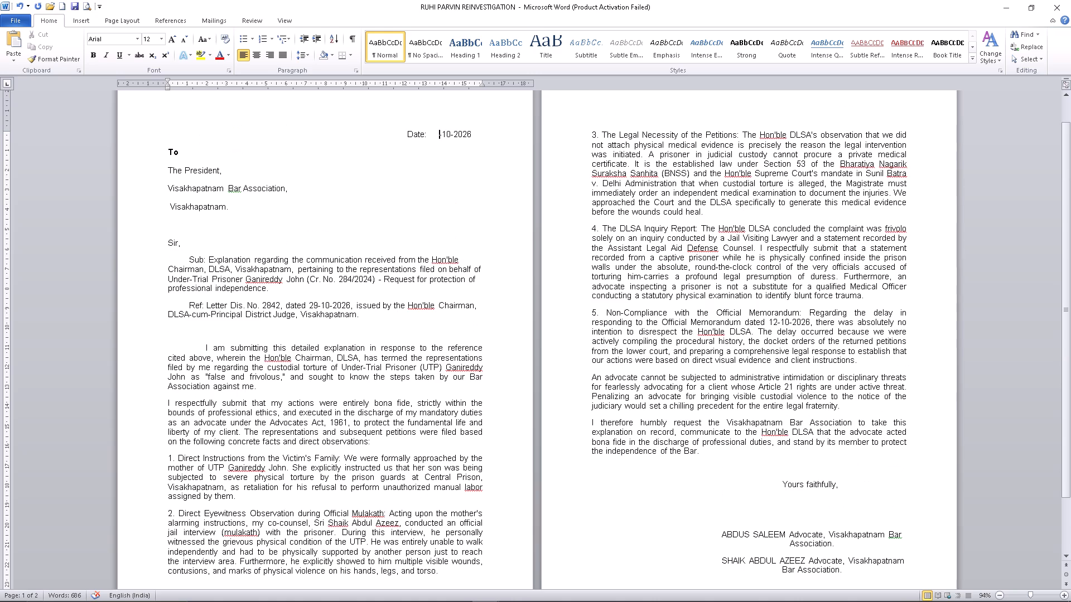
pyautogui.scroll(-1, 382, 227)
pyautogui.scroll(2, 382, 228)
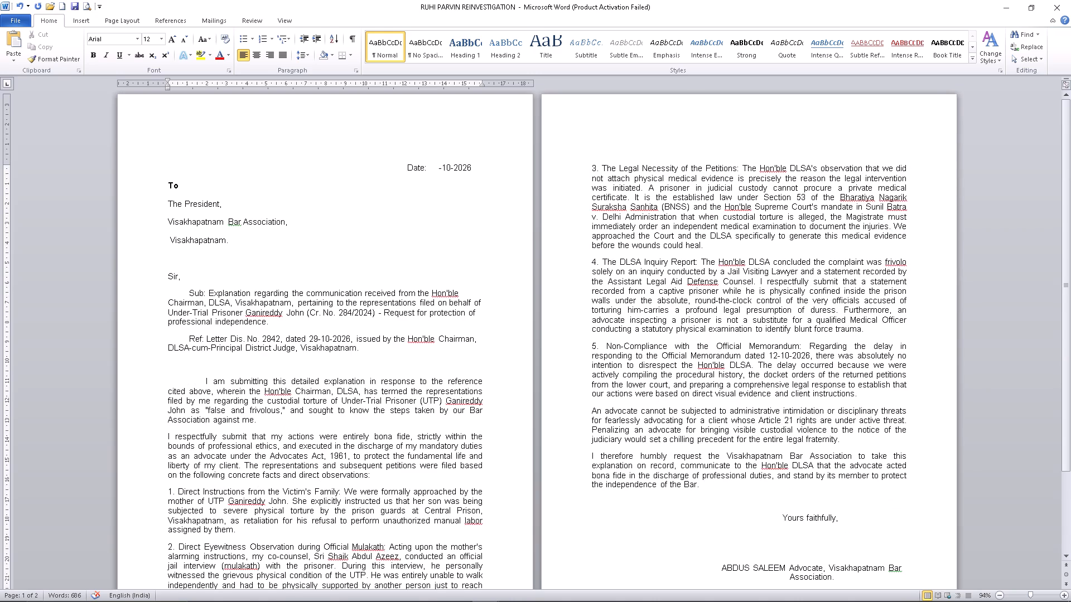
pyautogui.click(1055, 2)
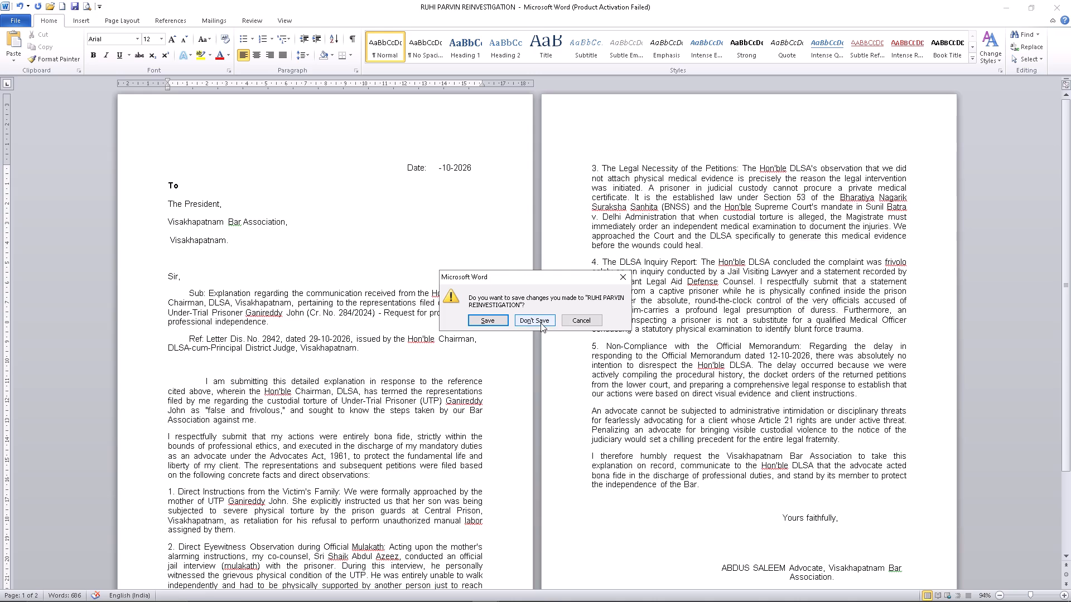
pyautogui.click(500, 322)
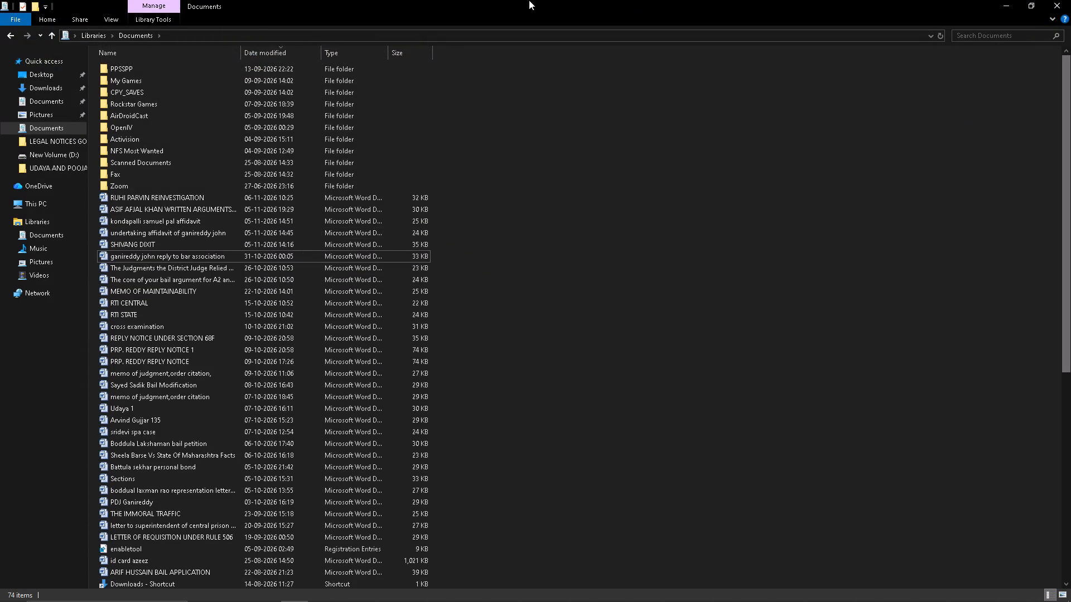
# Browse the Desktop, Downloads and Documents folders and check the contents of the reinvestigation document.
pyautogui.click(51, 79)
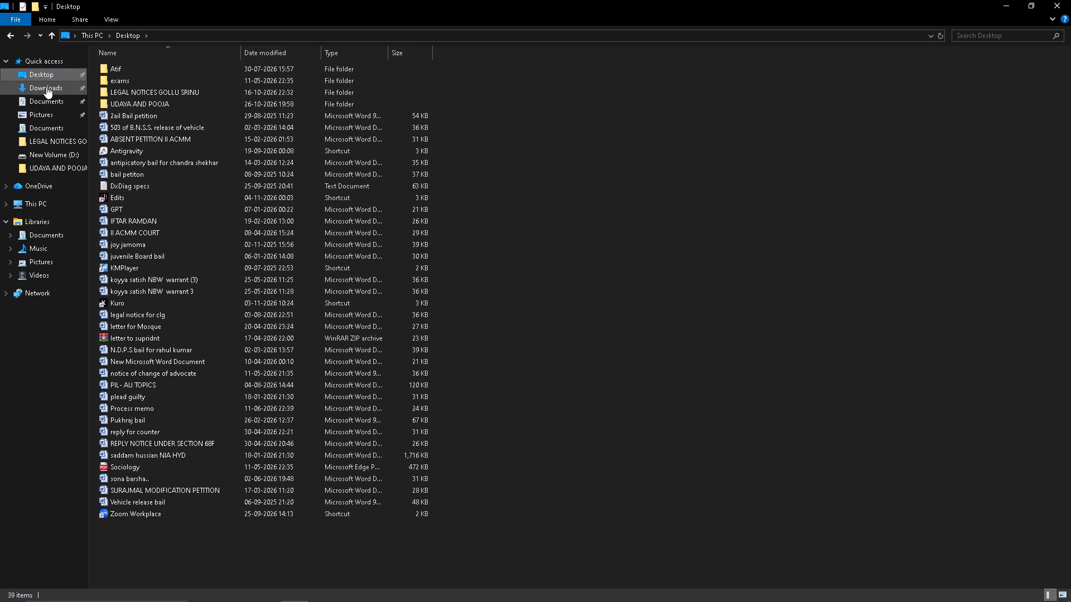
pyautogui.click(46, 86)
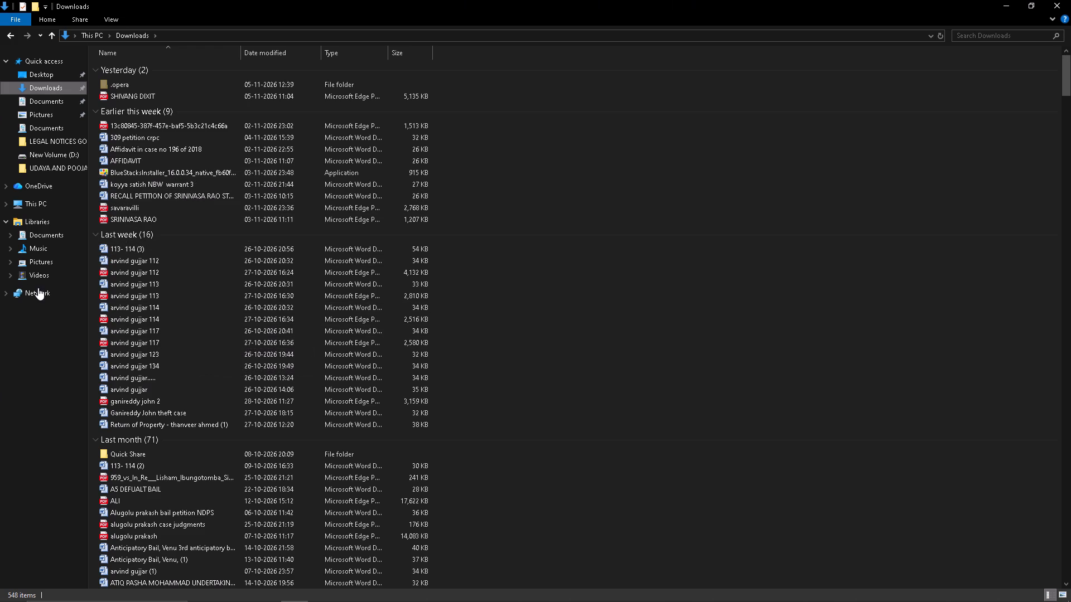
pyautogui.click(50, 101)
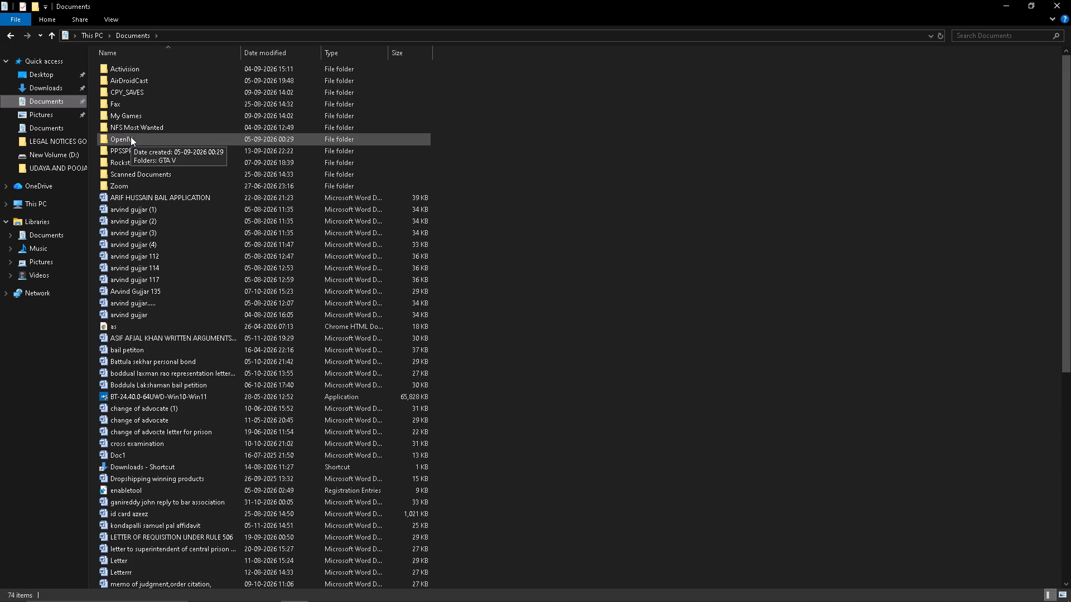
pyautogui.click(64, 127)
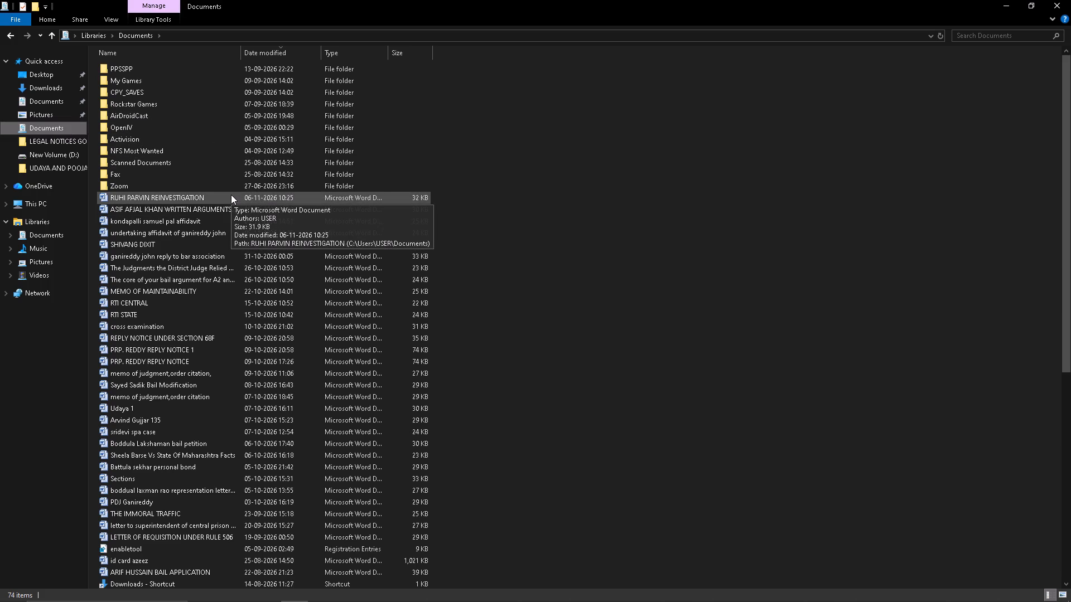
pyautogui.doubleClick(216, 196)
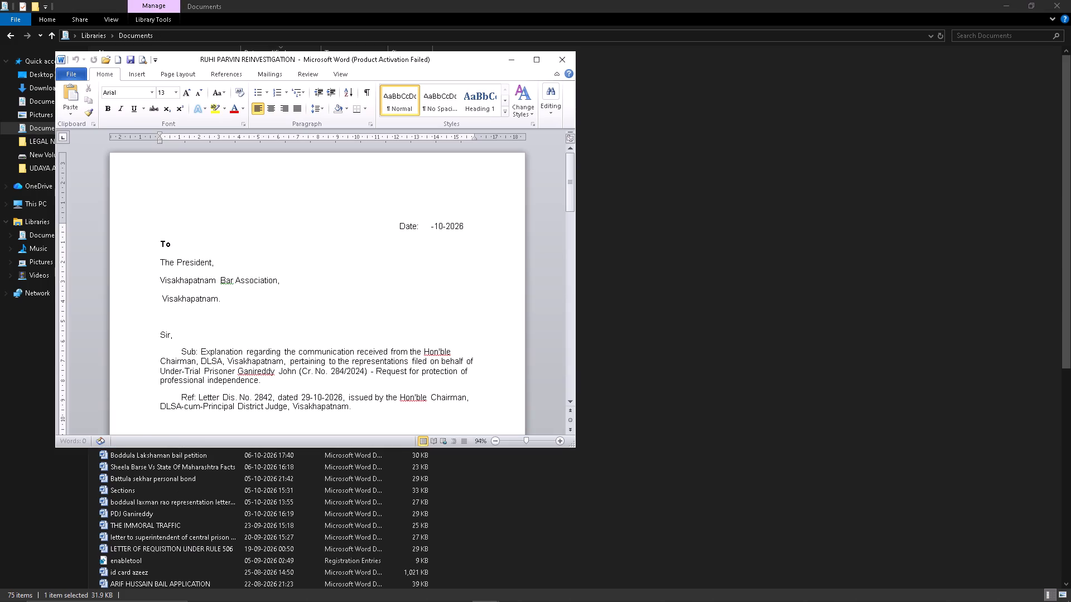
pyautogui.click(560, 57)
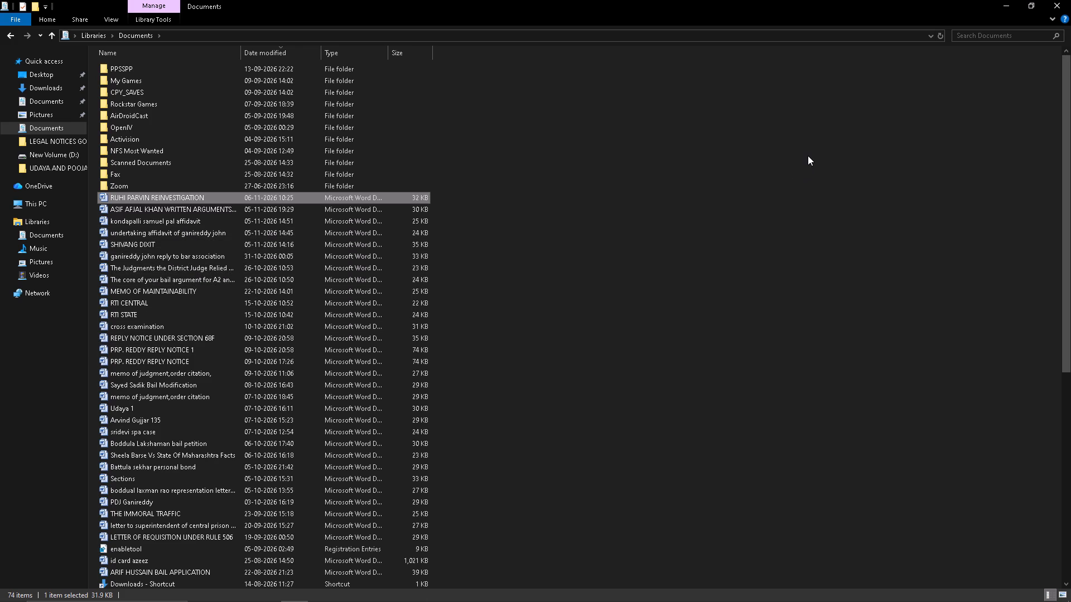
# Search the Documents library for the reinvestigation file by the client's name and review the document through to its signatures.
pyautogui.click(998, 33)
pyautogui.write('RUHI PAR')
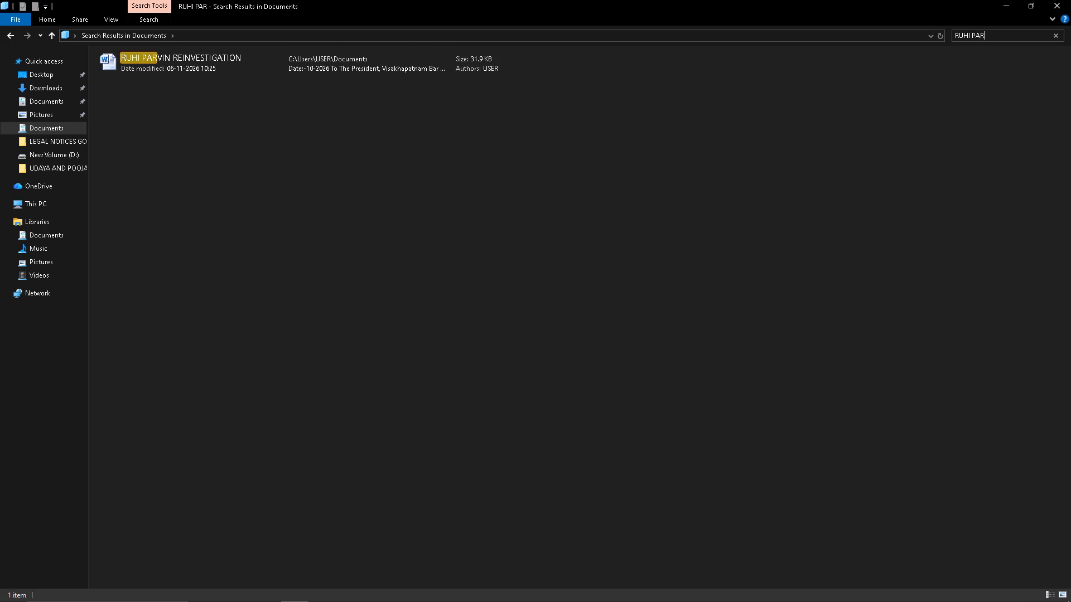
pyautogui.doubleClick(281, 71)
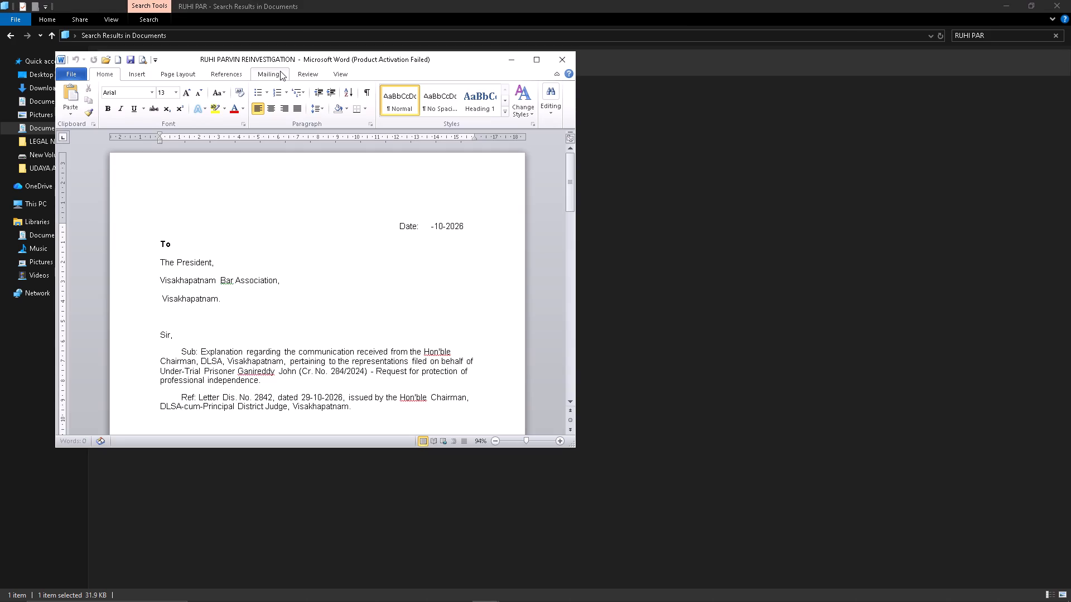
pyautogui.scroll(-17, 238, 194)
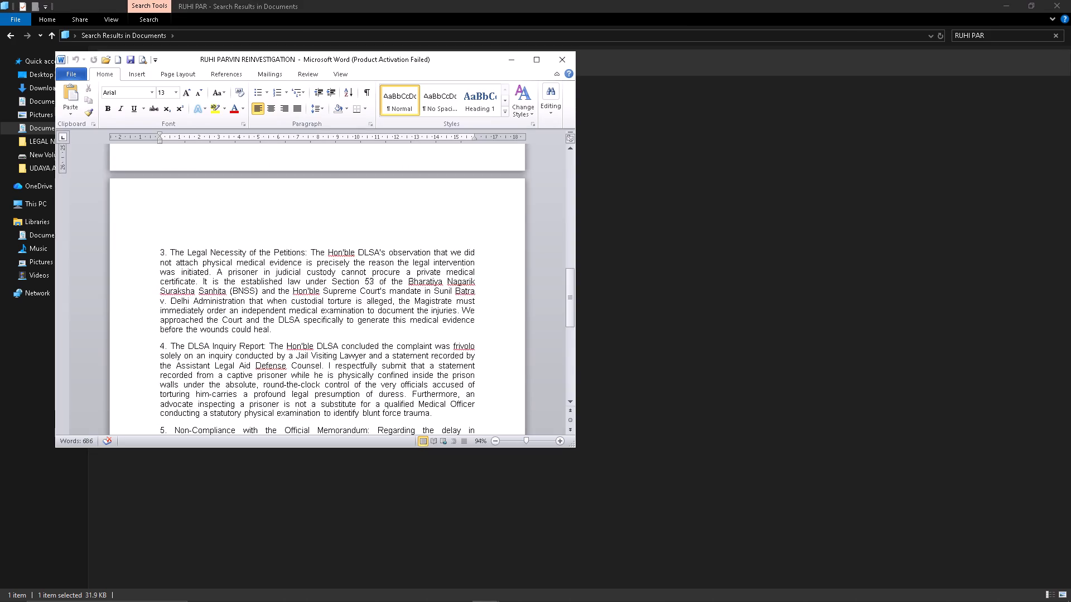
pyautogui.scroll(-13, 272, 184)
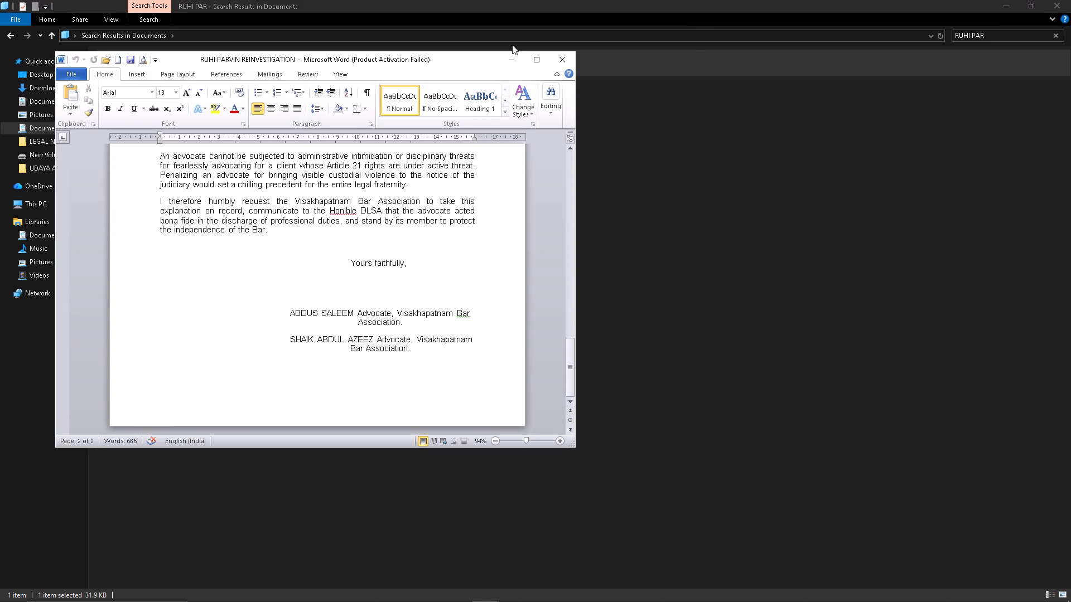
pyautogui.click(557, 58)
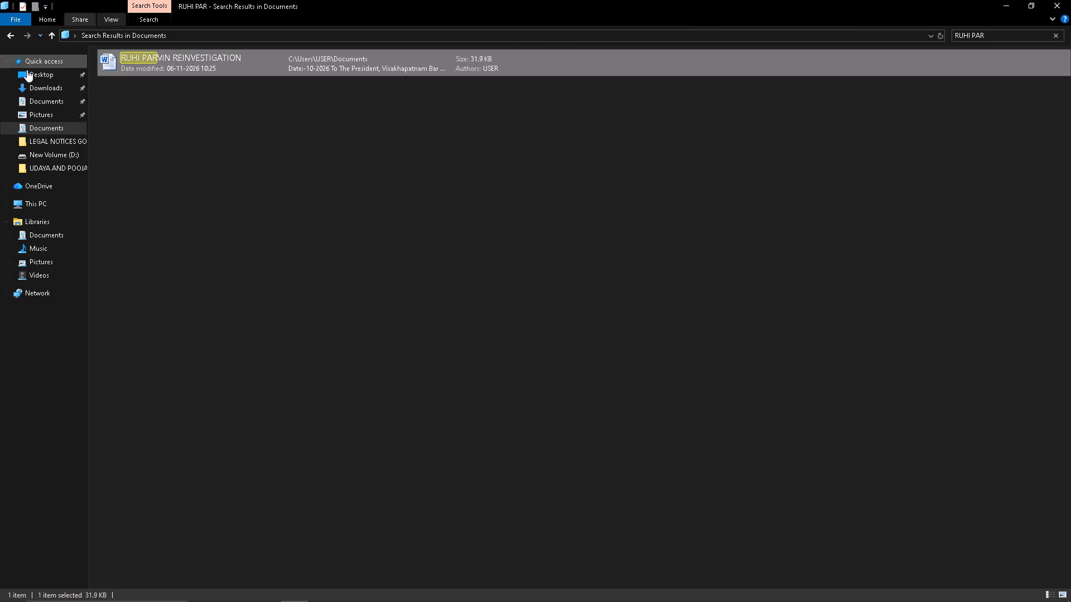
# Look through the Desktop folder and the Downloads list, from the recent files down to those from earlier this year.
pyautogui.click(56, 69)
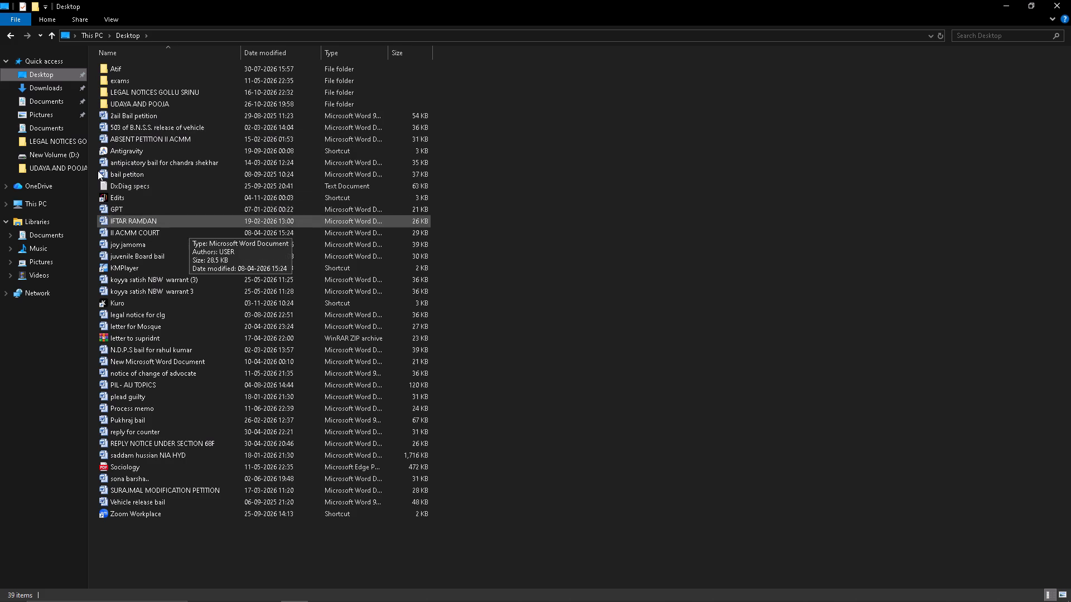
pyautogui.click(64, 87)
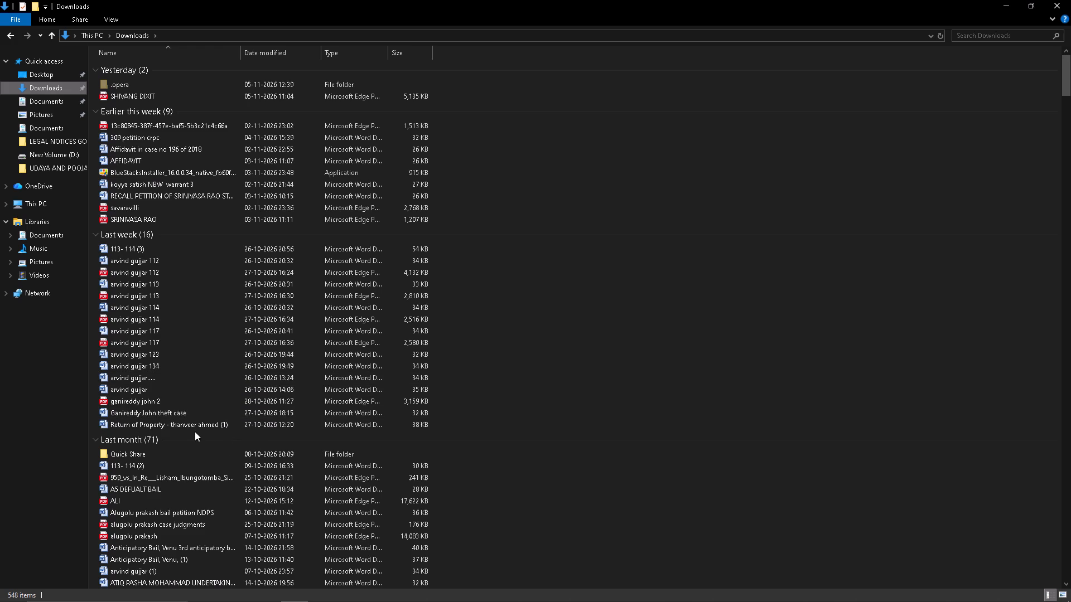
pyautogui.scroll(-1, 190, 433)
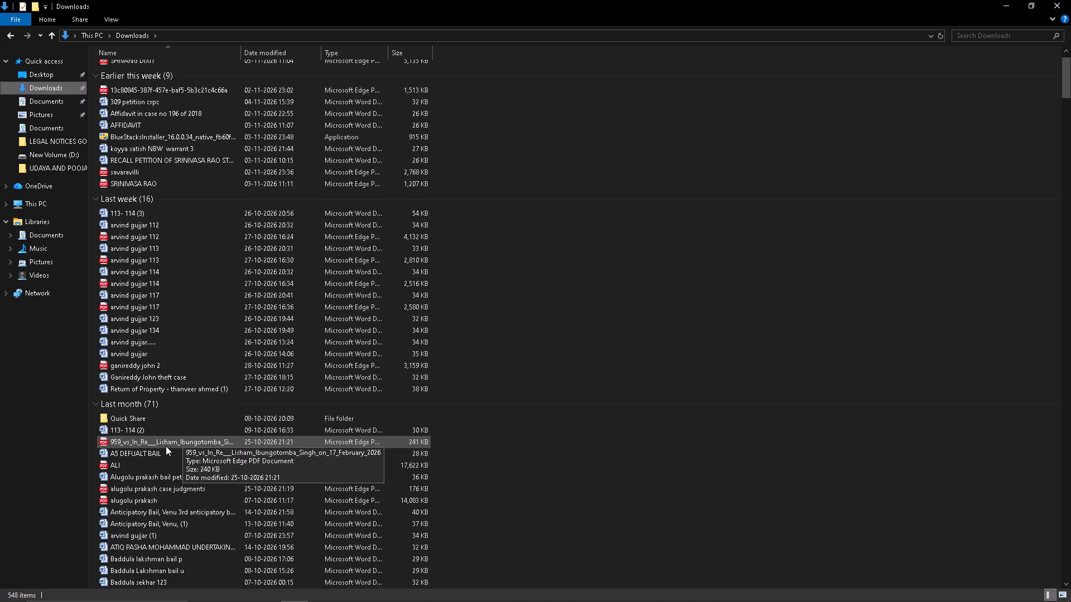
pyautogui.scroll(-2, 161, 450)
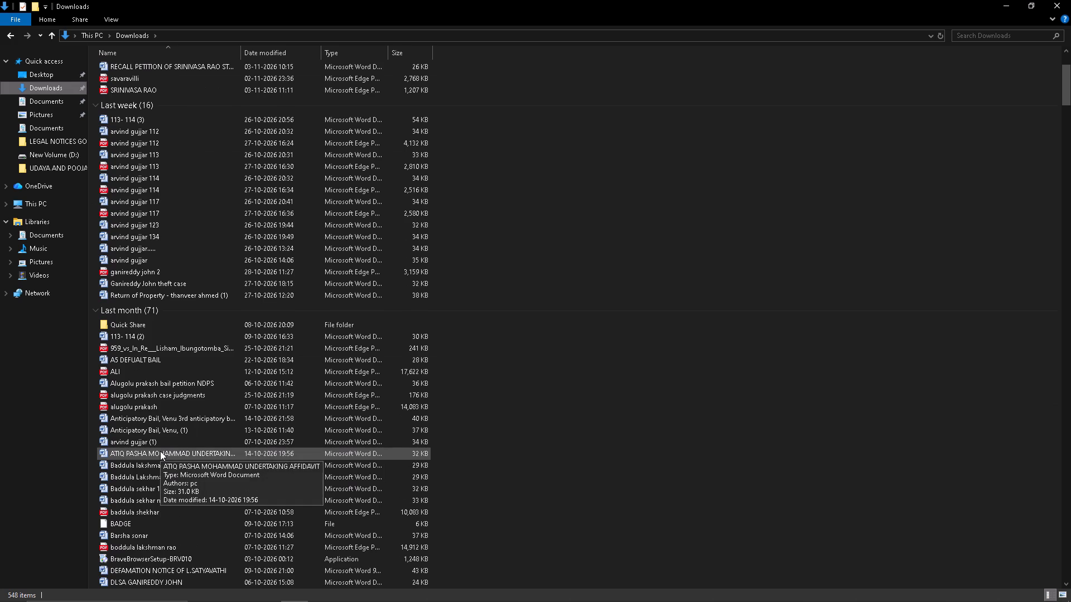
pyautogui.scroll(-1, 160, 452)
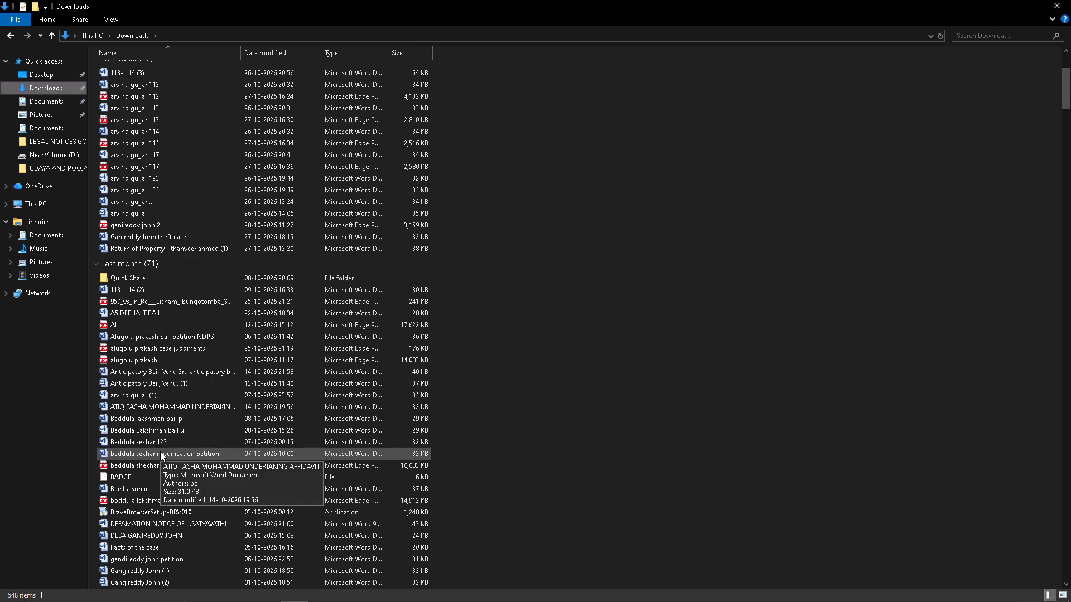
pyautogui.scroll(-4, 160, 452)
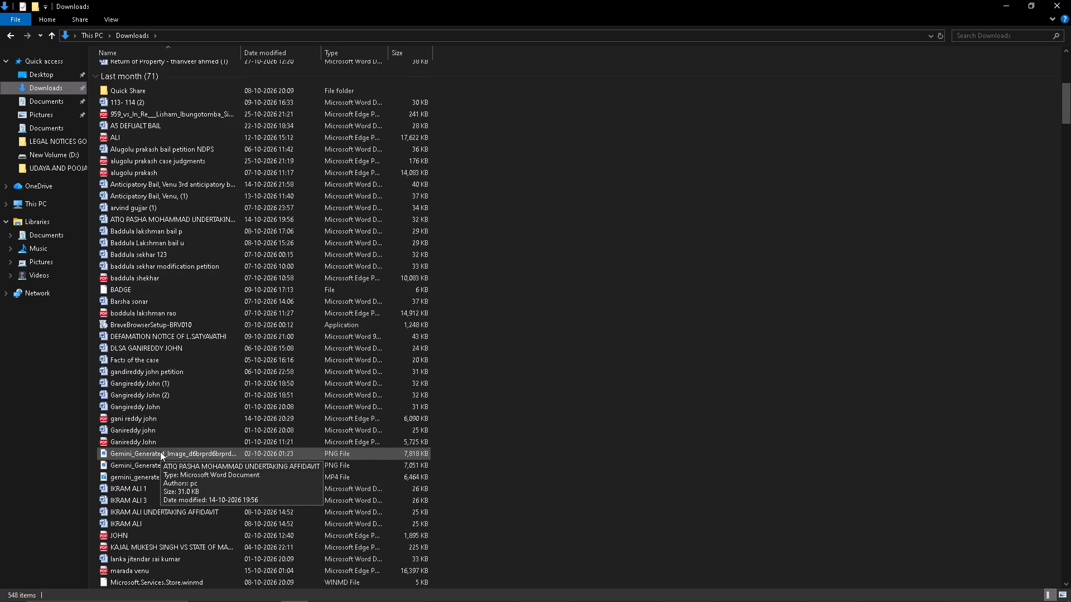
pyautogui.scroll(-4, 160, 452)
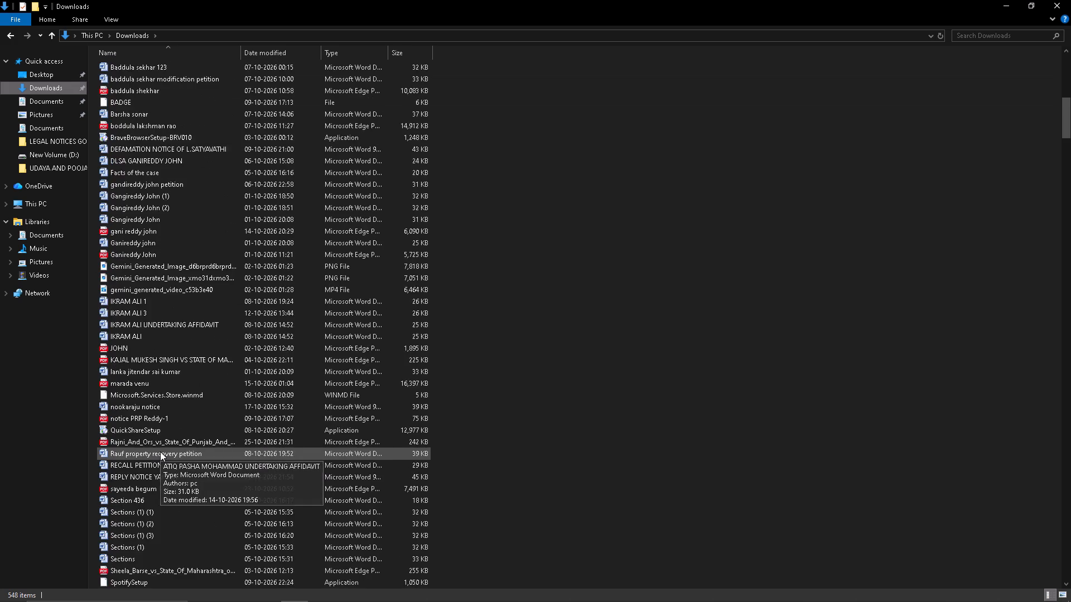
pyautogui.scroll(-6, 160, 452)
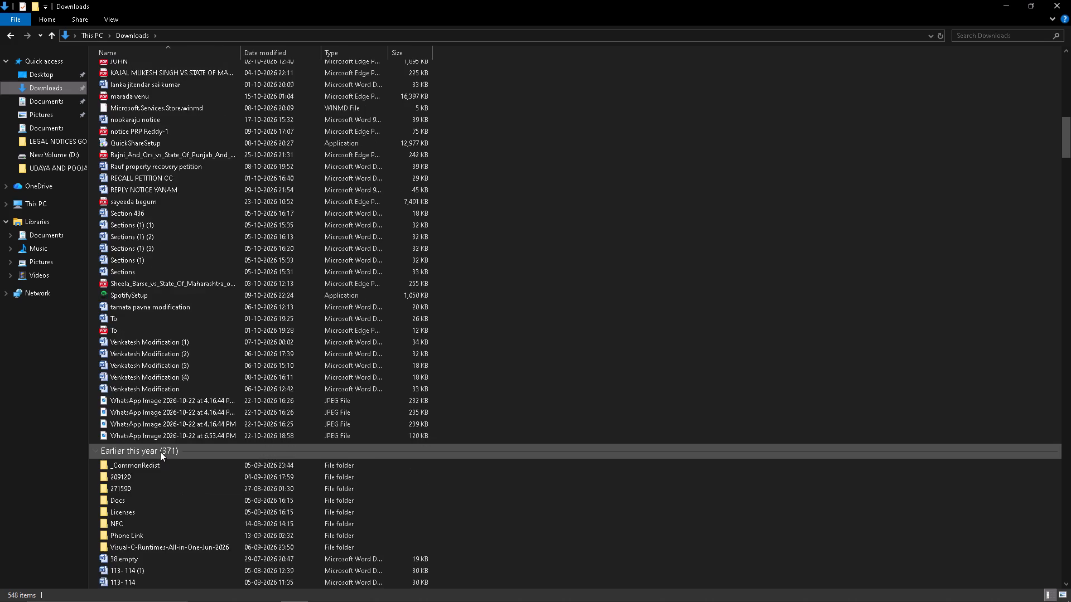
pyautogui.scroll(-6, 160, 452)
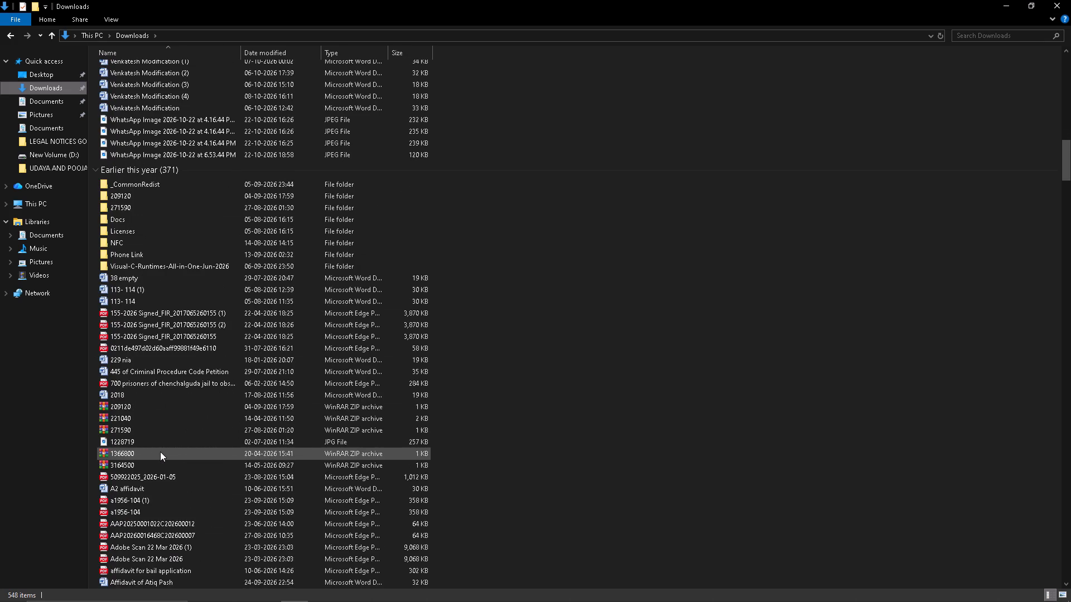
pyautogui.scroll(-2, 160, 452)
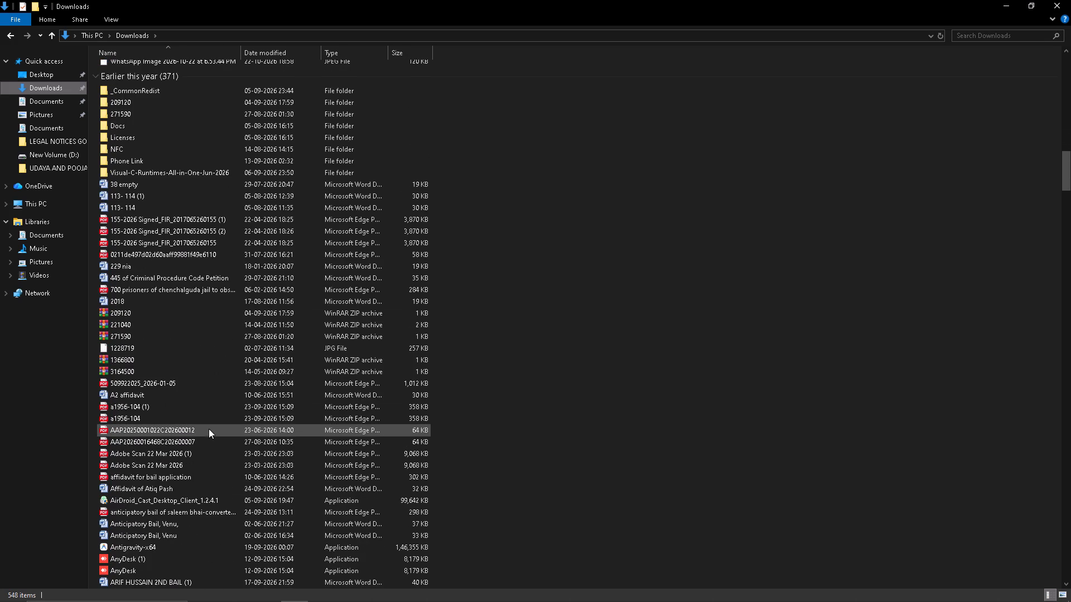
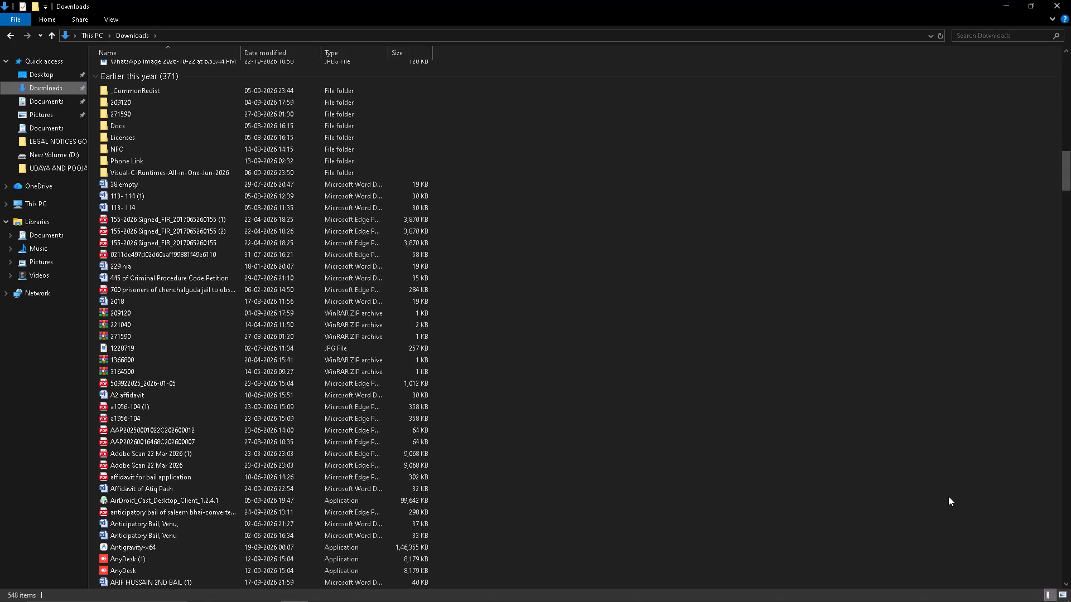
# Open the client's reinvestigation document from the recent files in Quick access and maximize it in Word.
pyautogui.click(73, 60)
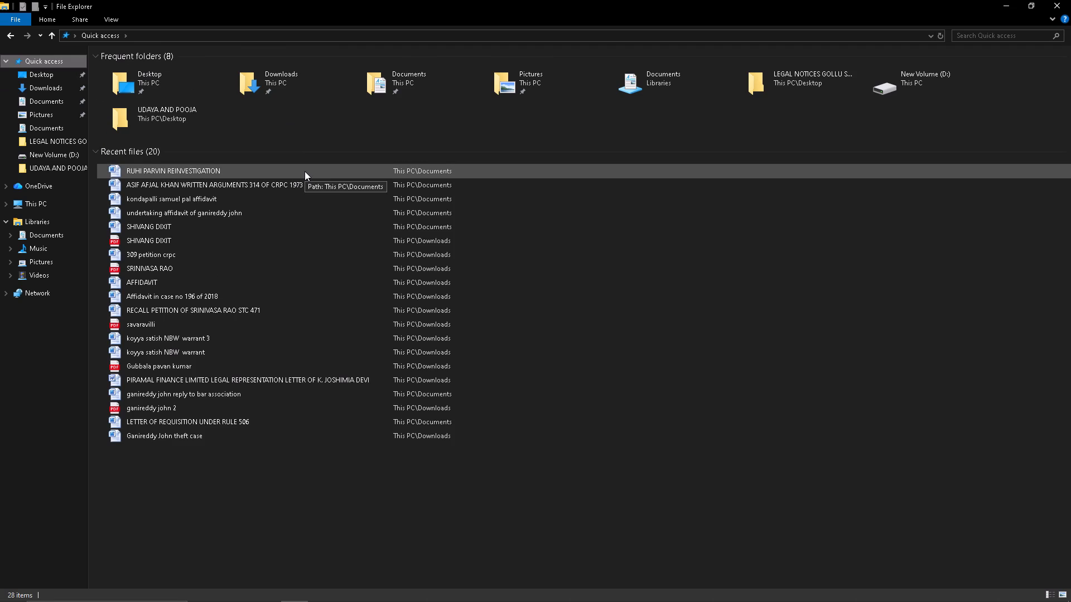
pyautogui.click(305, 171)
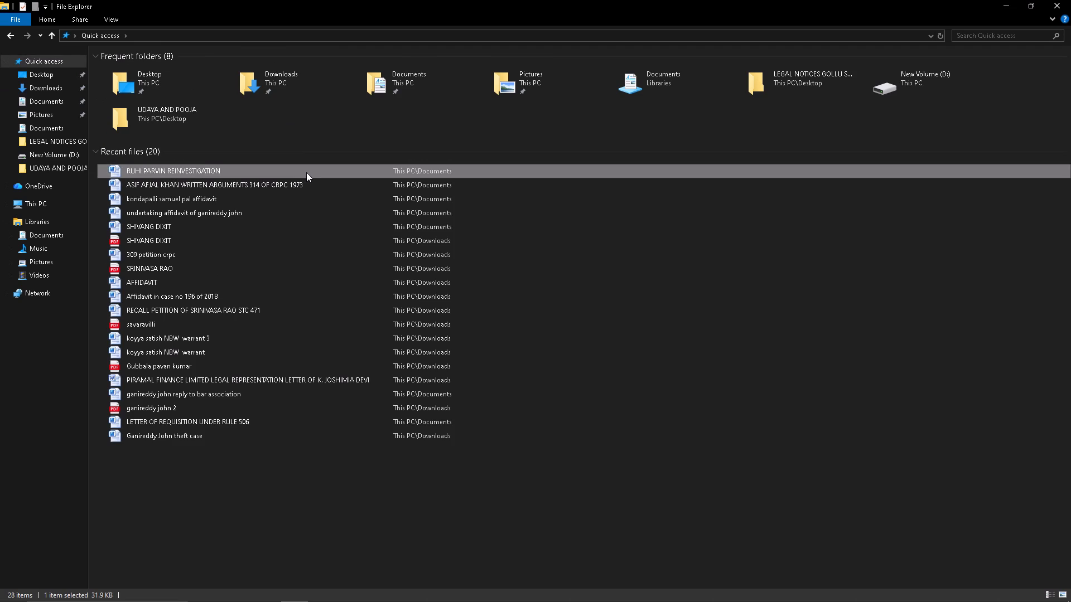
pyautogui.doubleClick(306, 172)
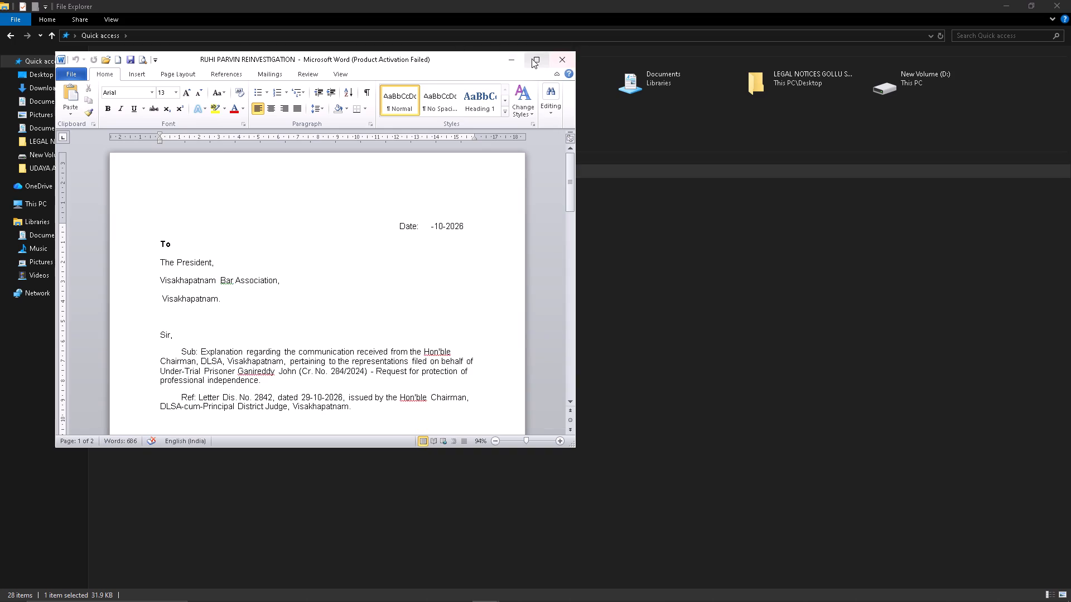
pyautogui.click(532, 59)
# Save a copy of the letter in the Documents folder, adding DEFACTO COMPLAINANT to the end of the existing file name.
pyautogui.click(5, 25)
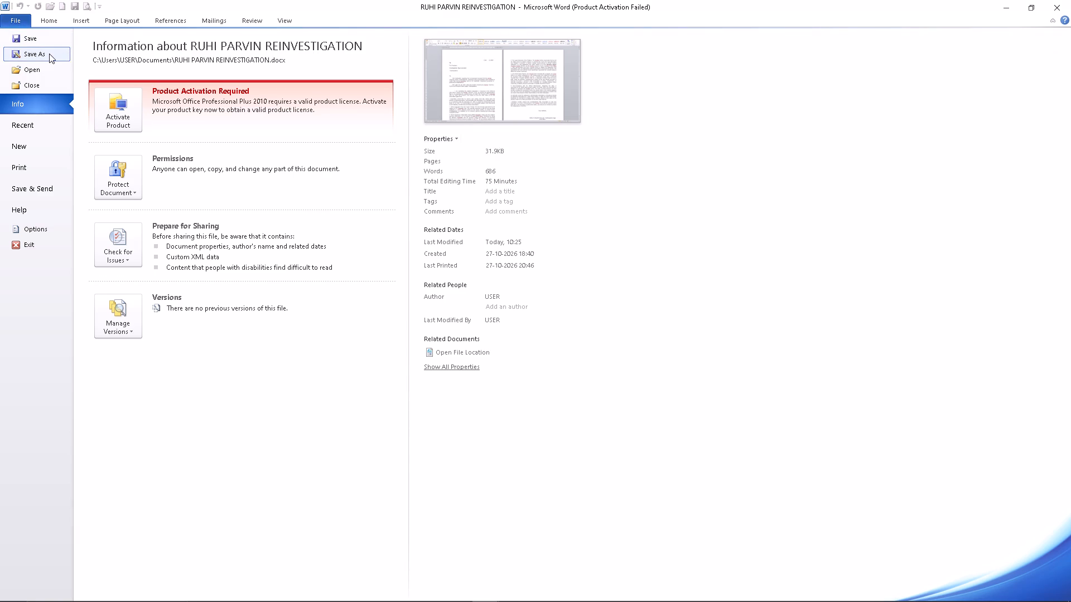
pyautogui.click(49, 54)
pyautogui.click(200, 226)
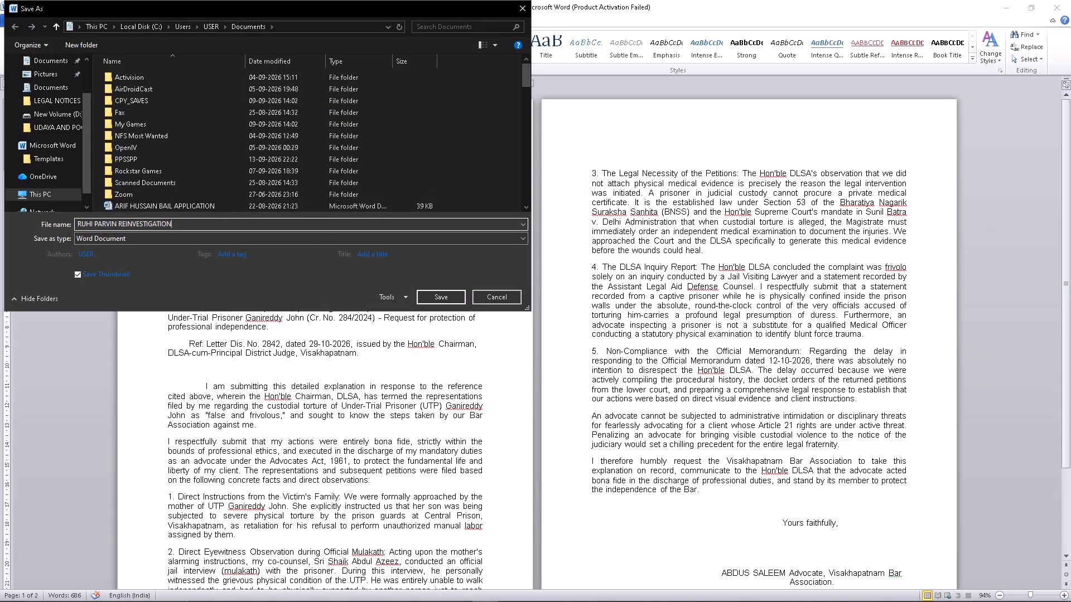
pyautogui.press('space')
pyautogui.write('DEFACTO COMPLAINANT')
# Save the letter's copy in Documents under the reinvestigation name ending in DEFACTO COMPLAINANT, and return to the Quick access file list.
pyautogui.click(451, 295)
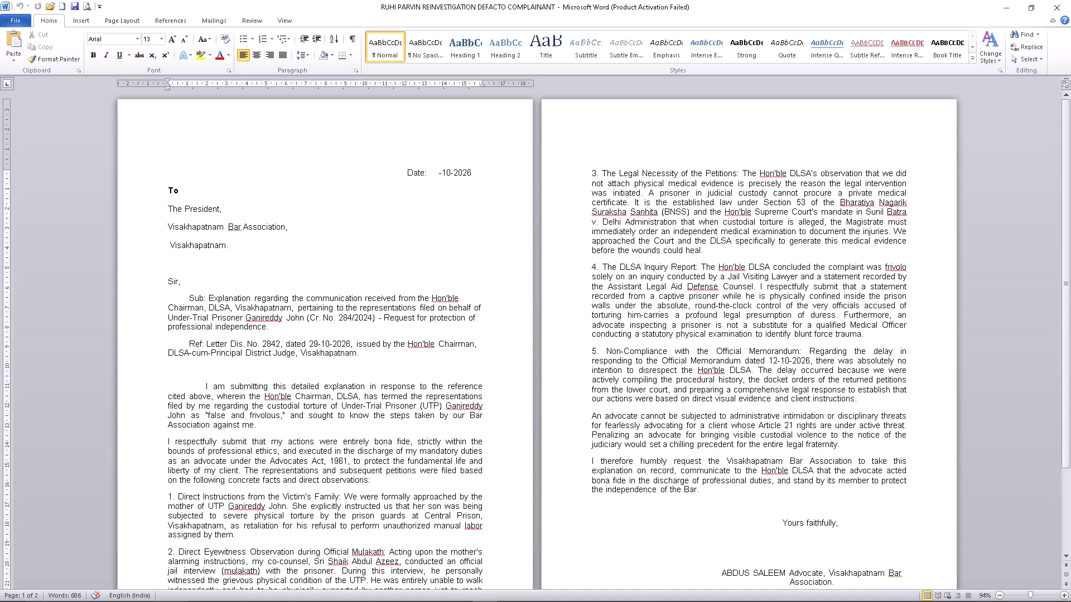
pyautogui.click(1000, 6)
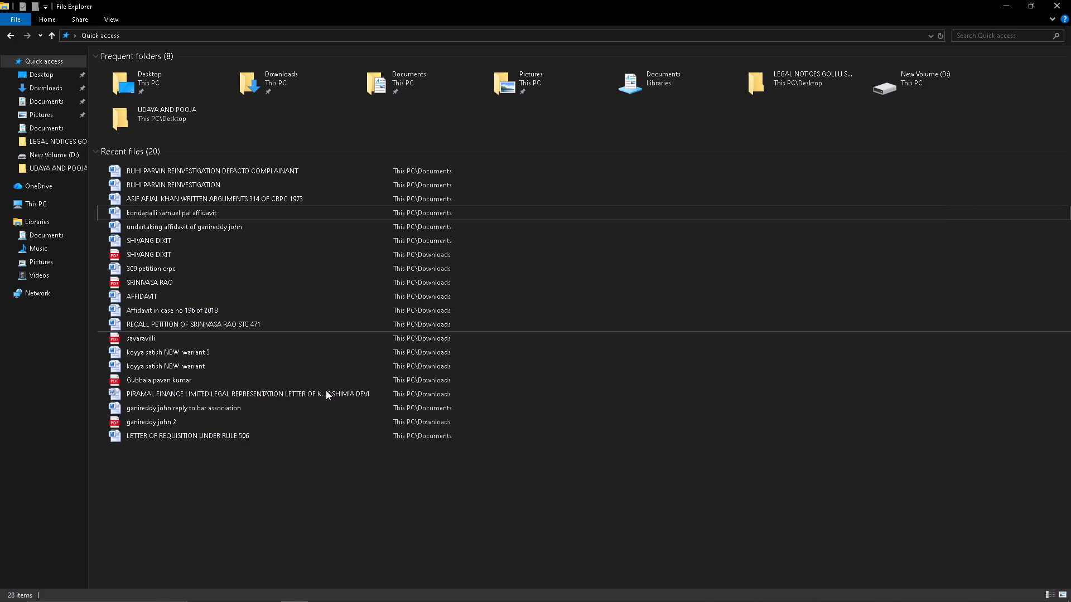
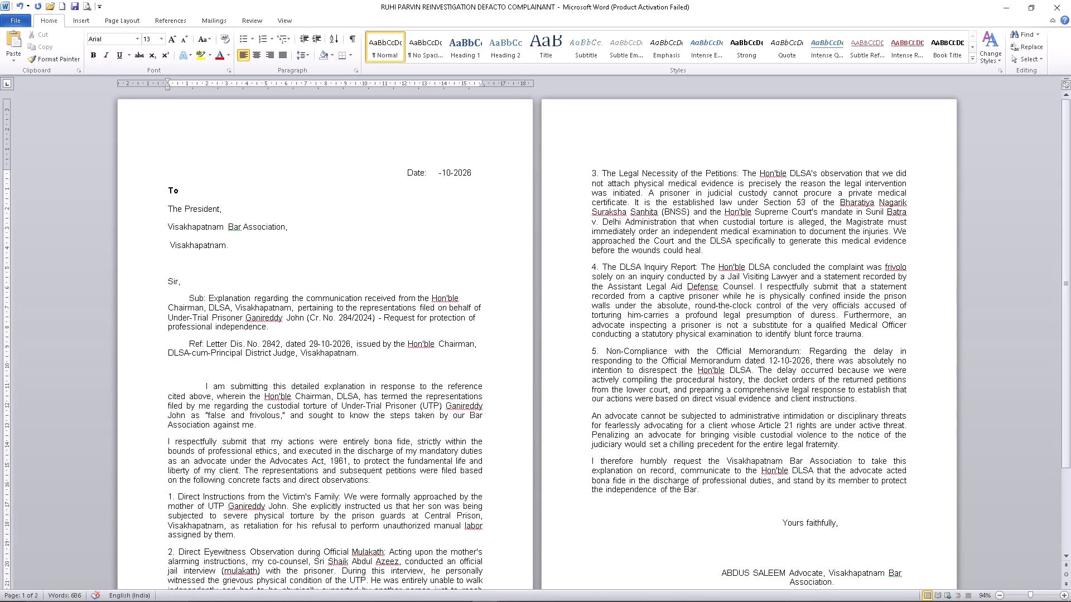
# Make room between the date and the To heading and paste the copied From block with the complainant's name, address and mobile number.
pyautogui.click(483, 182)
pyautogui.press('Return')
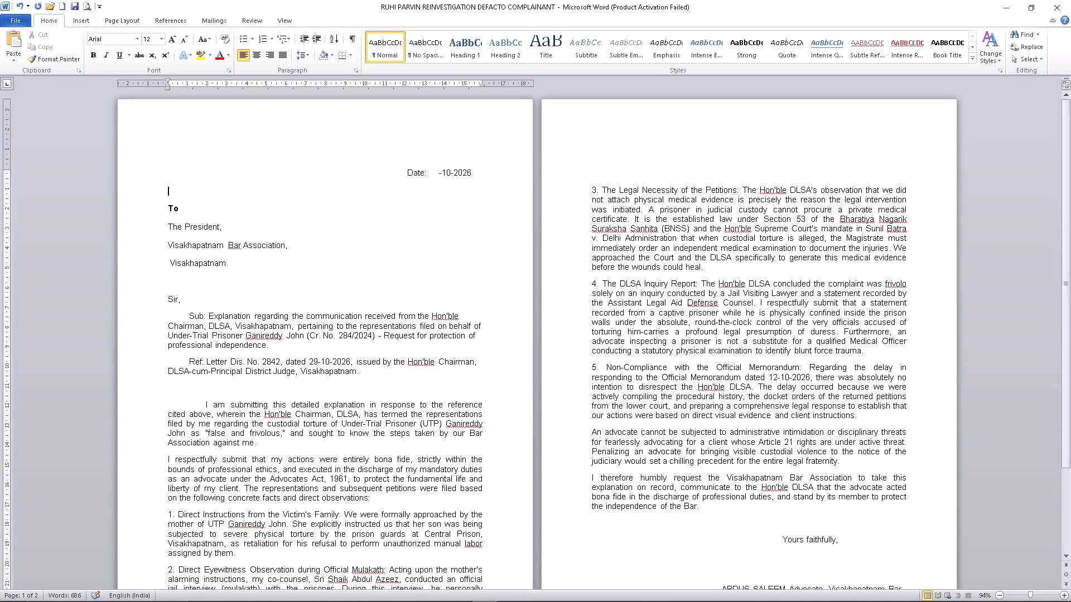
pyautogui.press('Return')
pyautogui.press('BackSpace')
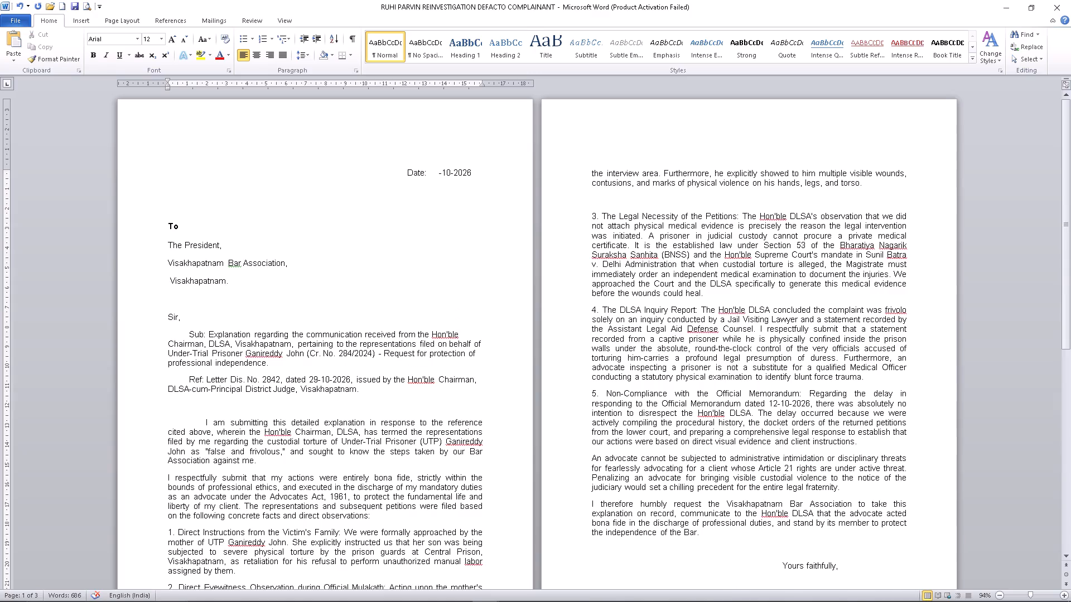
pyautogui.hotkey('ctrl', 'v')
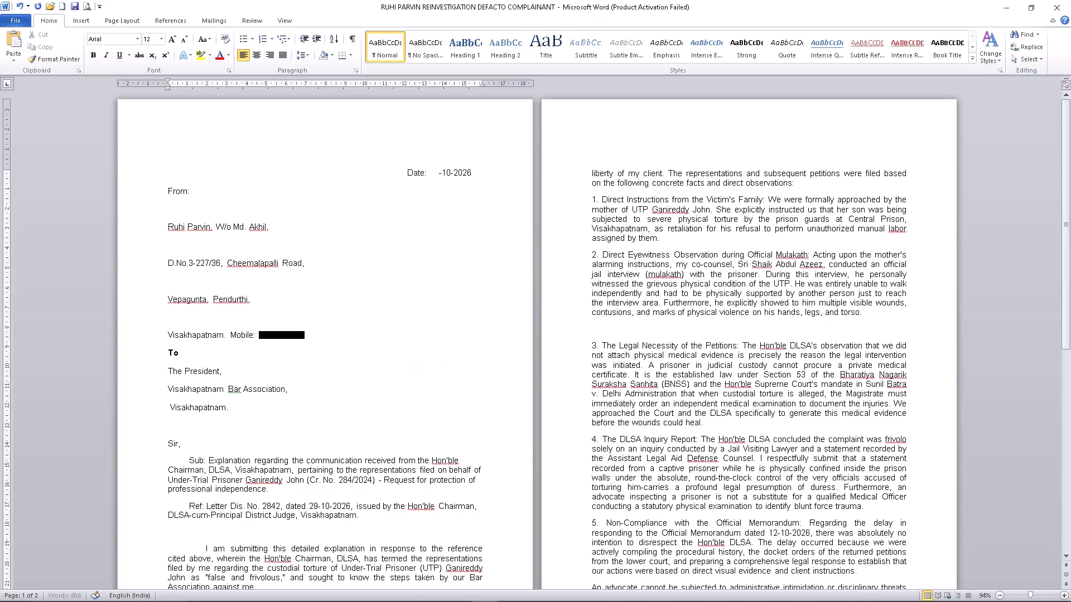
# Remove the blank lines between the lines of the complainant's name and address in the From block.
pyautogui.click(175, 246)
# Remove the blank lines between the sender's address lines and below the From heading at the start of the letter.
pyautogui.press('BackSpace')
pyautogui.click(177, 270)
pyautogui.press('BackSpace')
pyautogui.click(178, 292)
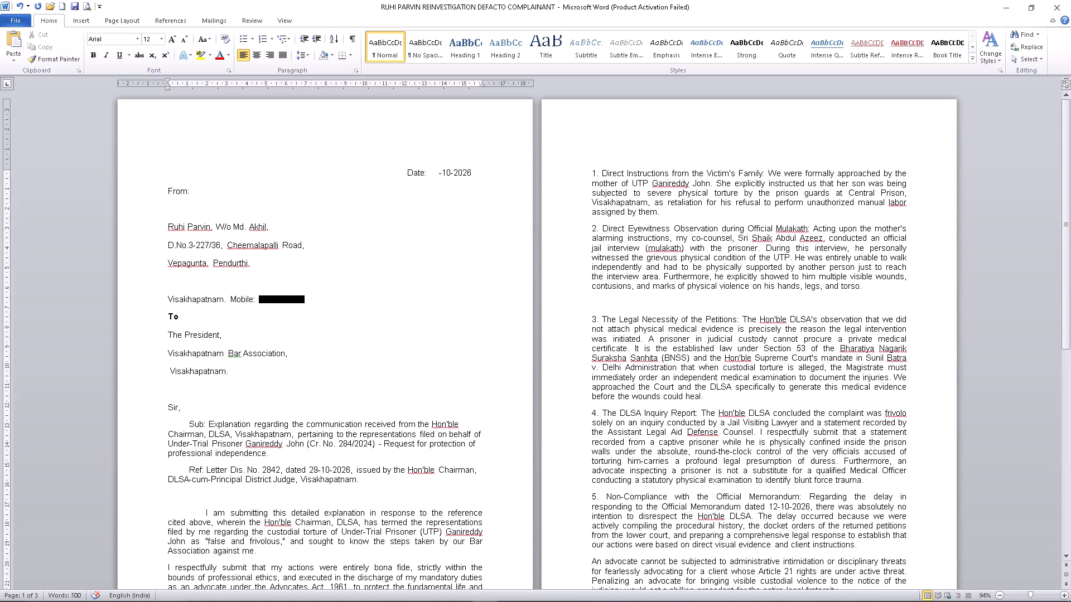
pyautogui.press('BackSpace')
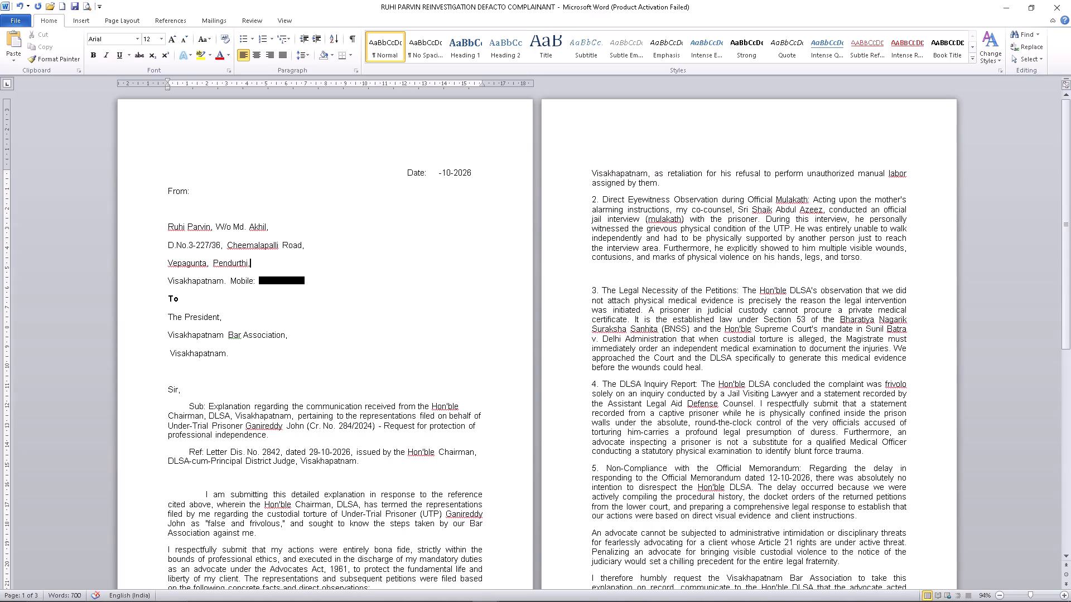
pyautogui.moveTo(185, 403); pyautogui.dragTo(358, 518)
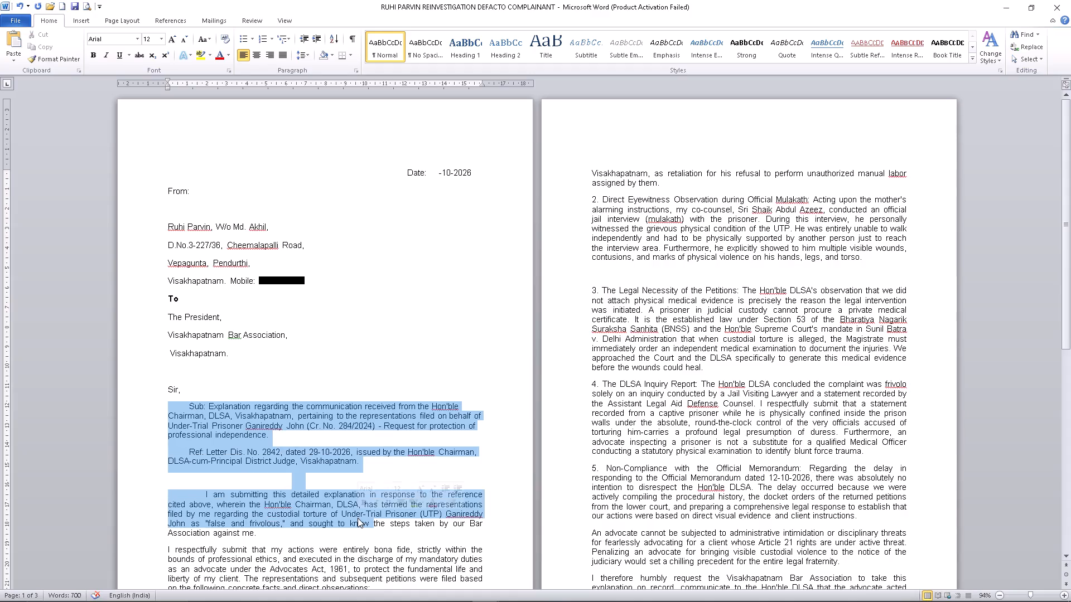
pyautogui.click(269, 372)
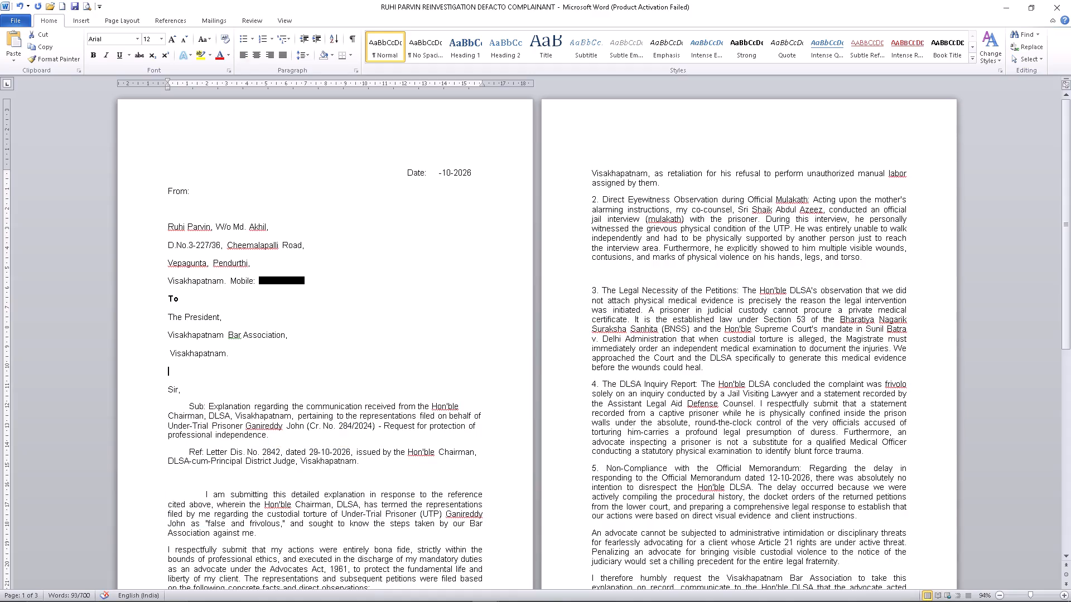
pyautogui.click(179, 213)
pyautogui.press('BackSpace')
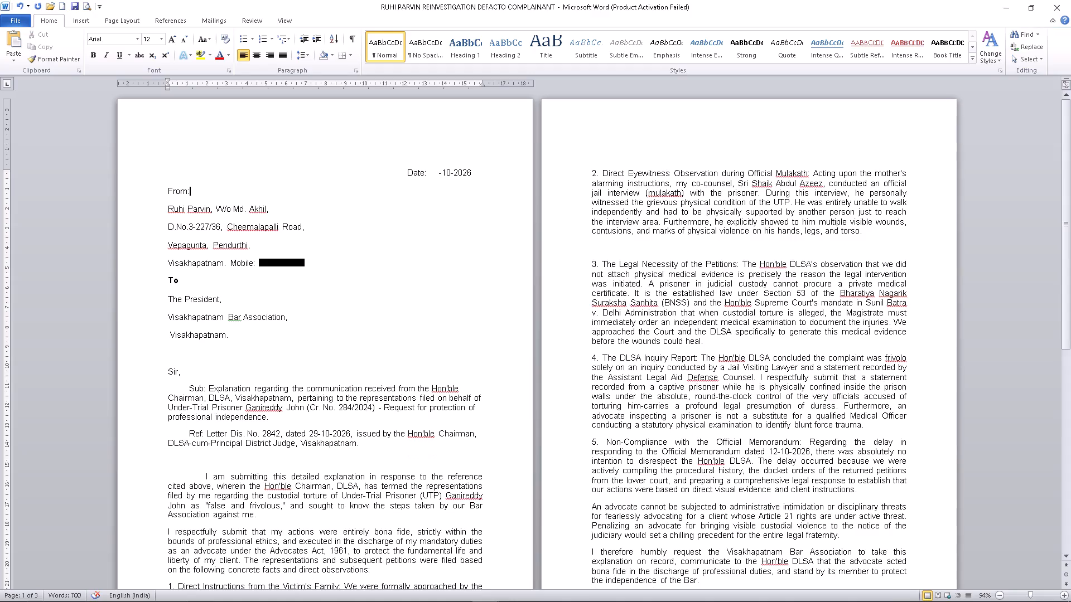
# Delete the colon after the From heading and make the word bold.
pyautogui.click(194, 193)
pyautogui.press('BackSpace')
pyautogui.moveTo(168, 192); pyautogui.dragTo(191, 193)
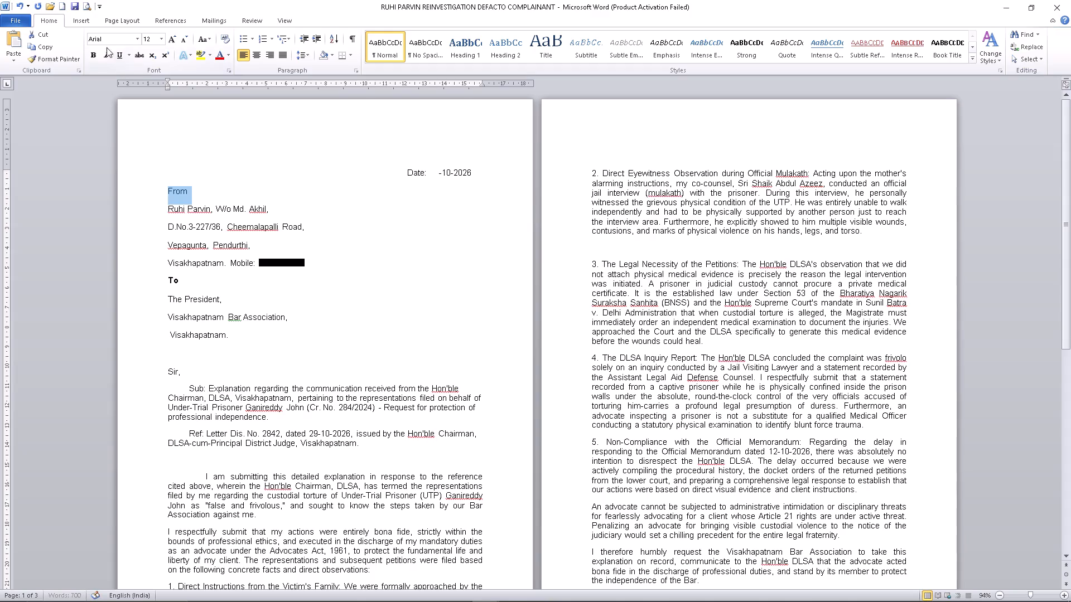
pyautogui.click(95, 52)
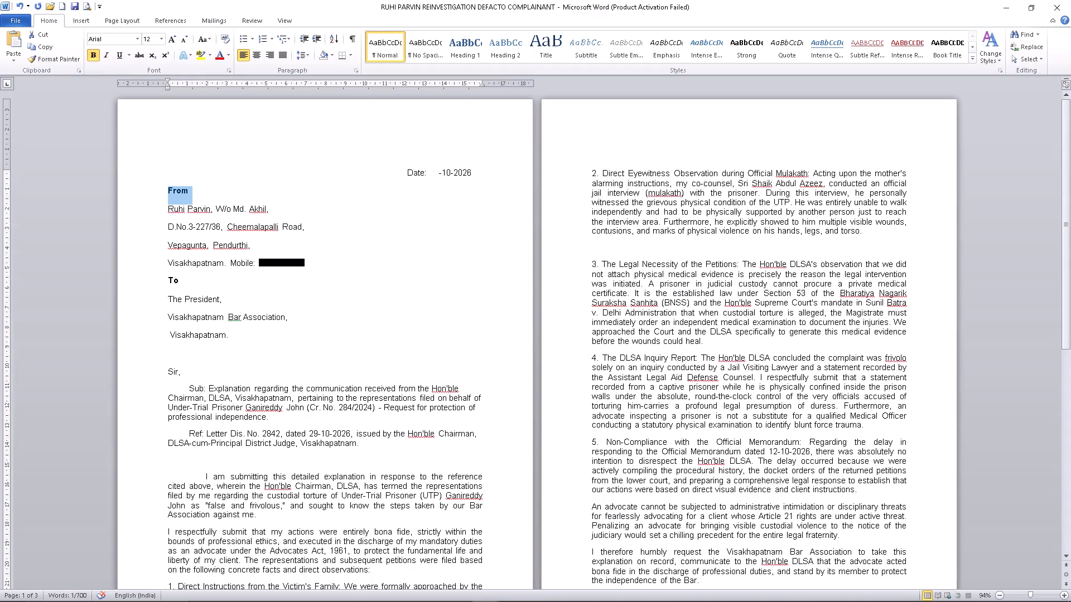
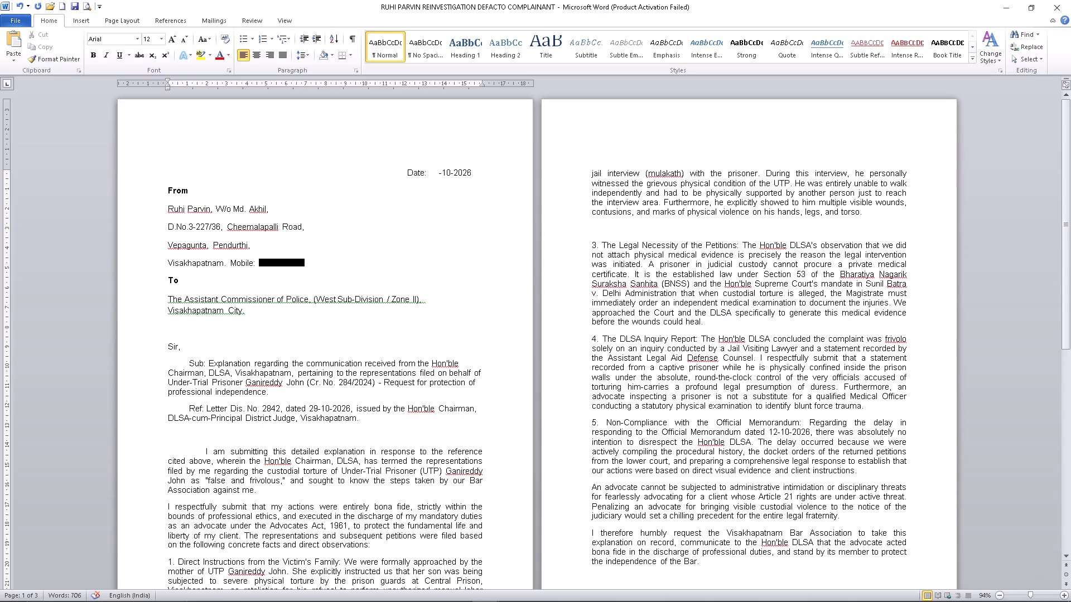
# Delete the old letter body from the Sir salutation through the closing request, keeping the Yours faithfully closing and signature blocks.
pyautogui.moveTo(166, 346); pyautogui.dragTo(898, 483)
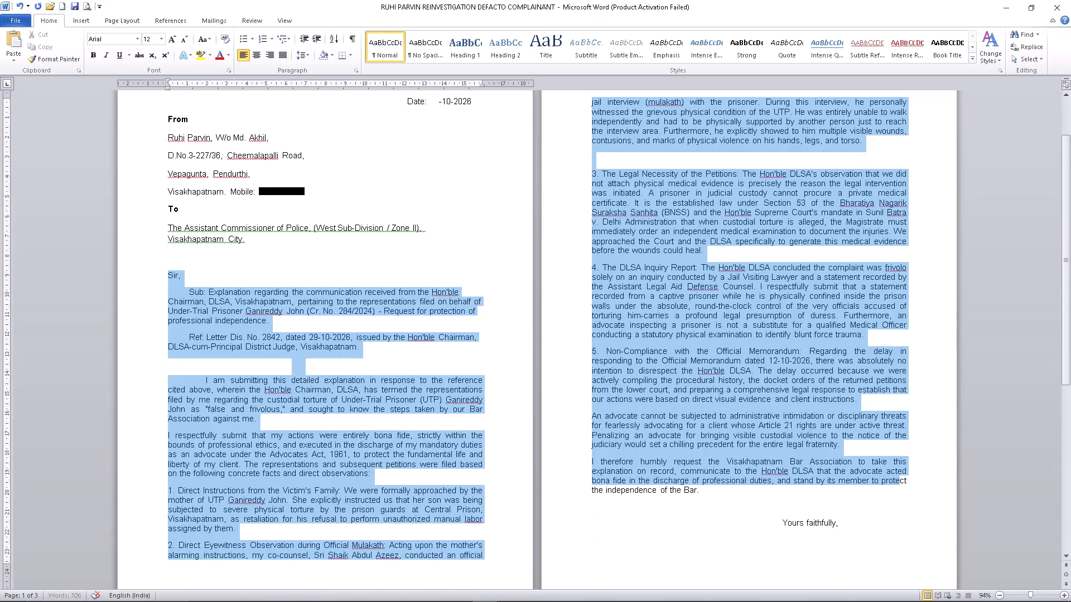
pyautogui.moveTo(898, 483); pyautogui.dragTo(766, 507)
pyautogui.press('BackSpace')
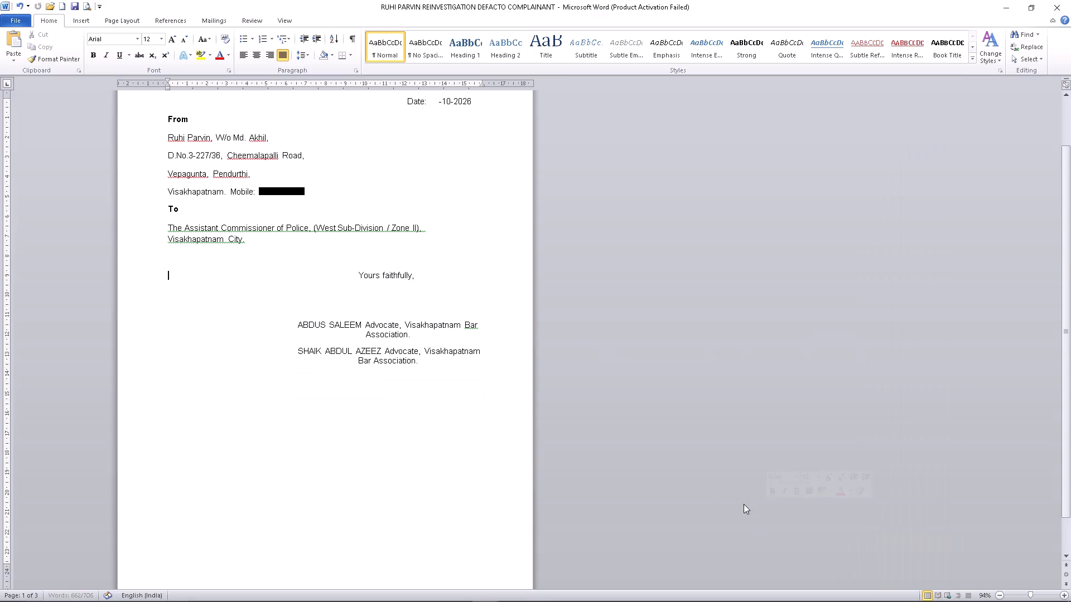
# Add two blank lines after the recipient's address and one blank line between the sender's mobile line and the To heading.
pyautogui.click(253, 246)
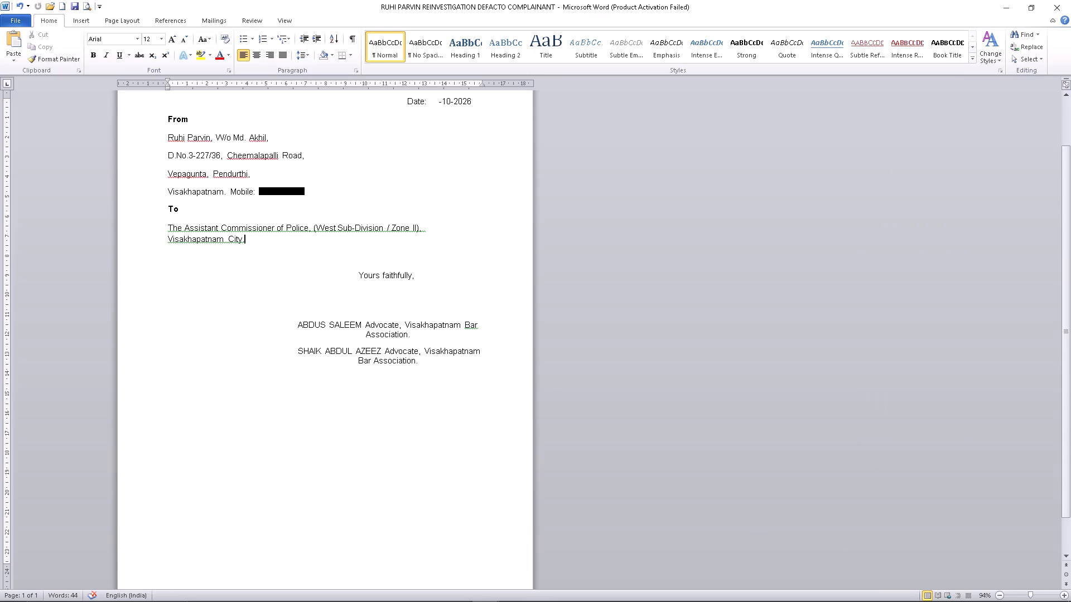
pyautogui.press('Return')
pyautogui.press('Return')
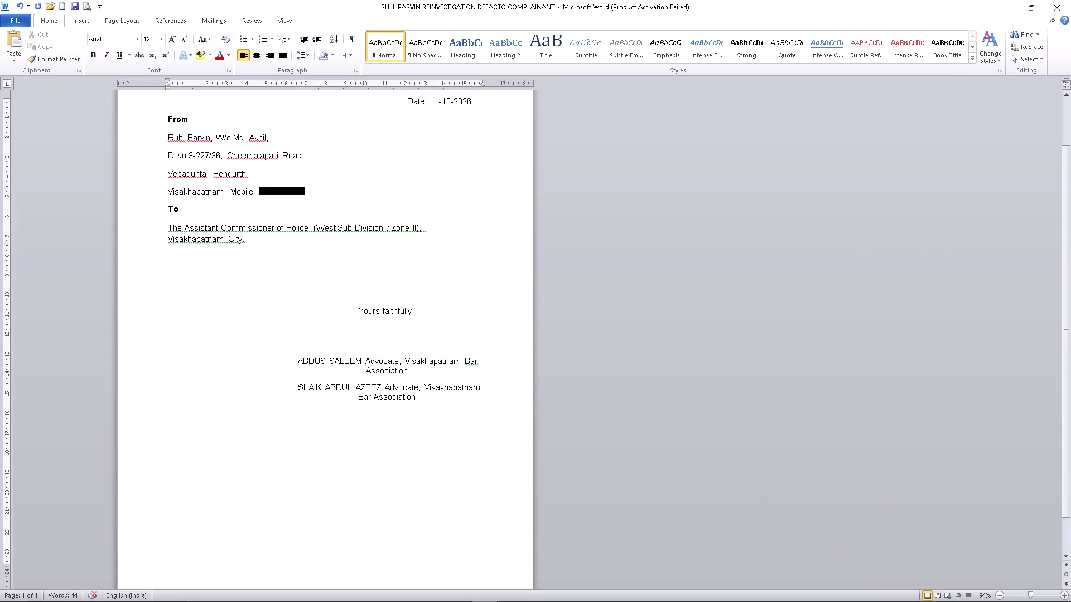
pyautogui.click(308, 198)
pyautogui.press('Return')
pyautogui.scroll(-2, 246, 236)
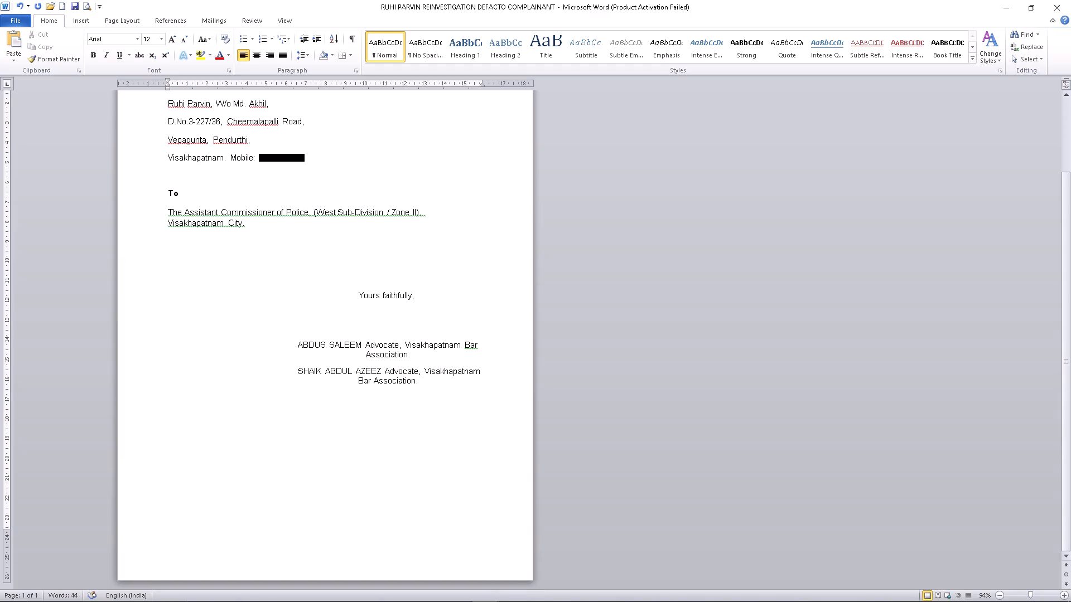
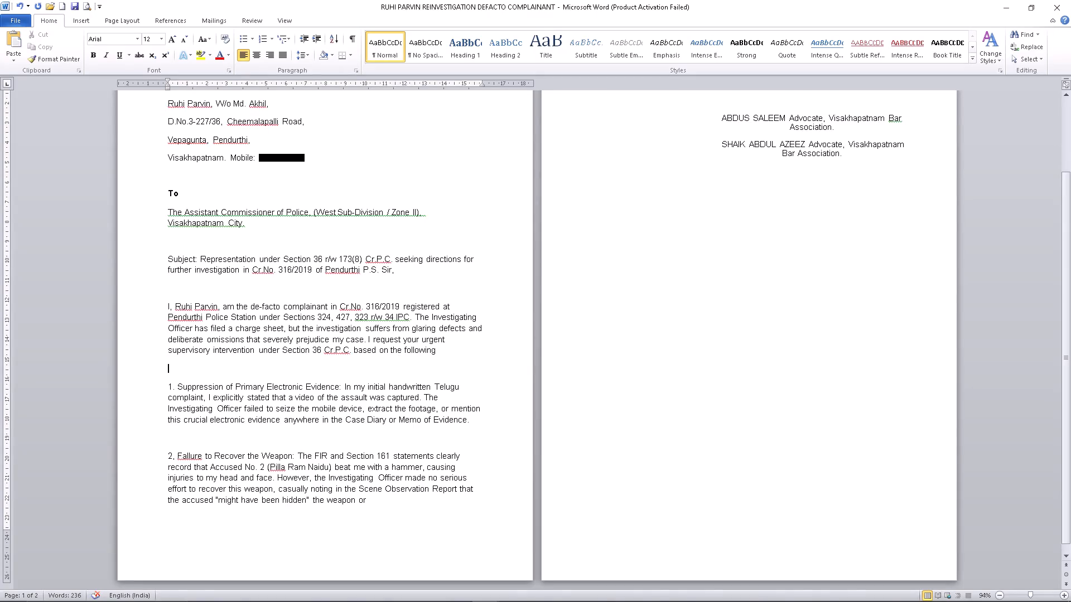
# Remove the blank lines above and below numbered point 1 on suppression of primary electronic evidence.
pyautogui.press('BackSpace')
pyautogui.click(201, 426)
pyautogui.press('BackSpace')
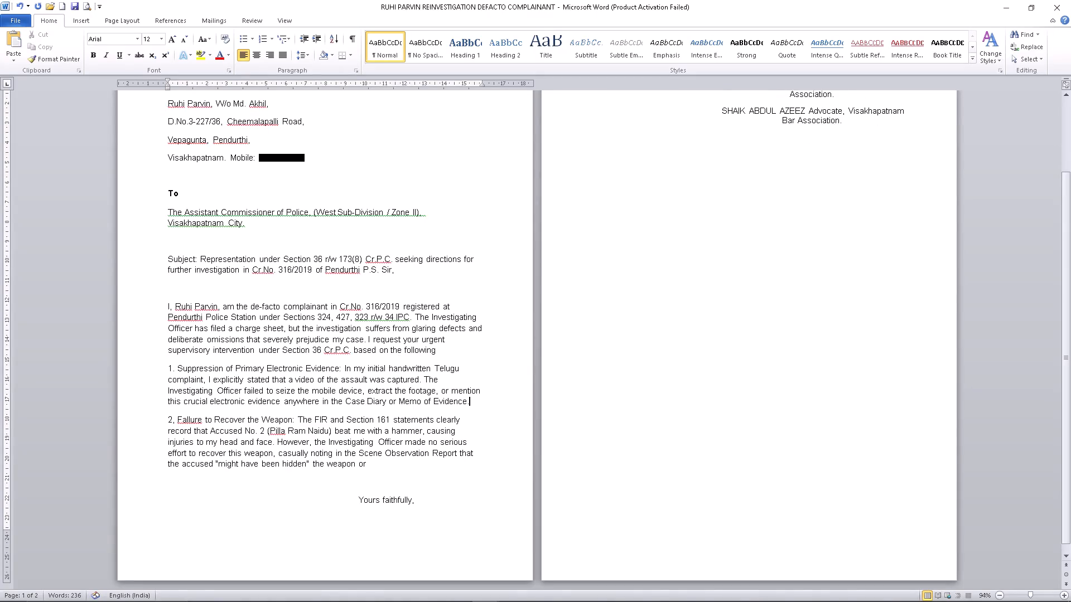
# Delete the advocates' names and Visakhapatnam Bar Association lines from the second page.
pyautogui.scroll(5, 611, 345)
pyautogui.scroll(-6, 517, 367)
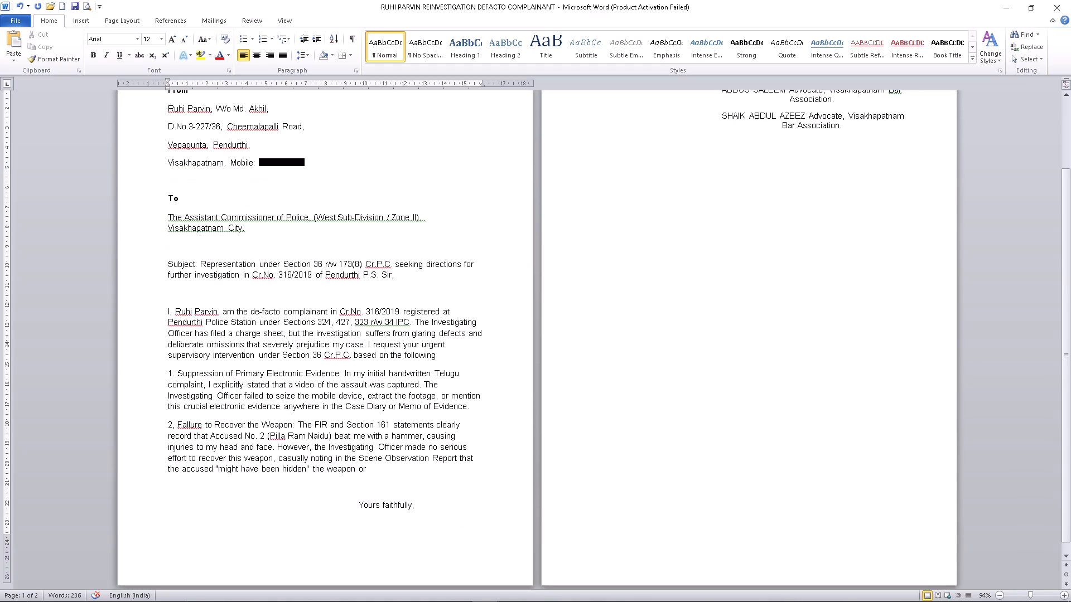
pyautogui.scroll(6, 674, 378)
pyautogui.moveTo(710, 180); pyautogui.dragTo(910, 266)
pyautogui.press('BackSpace')
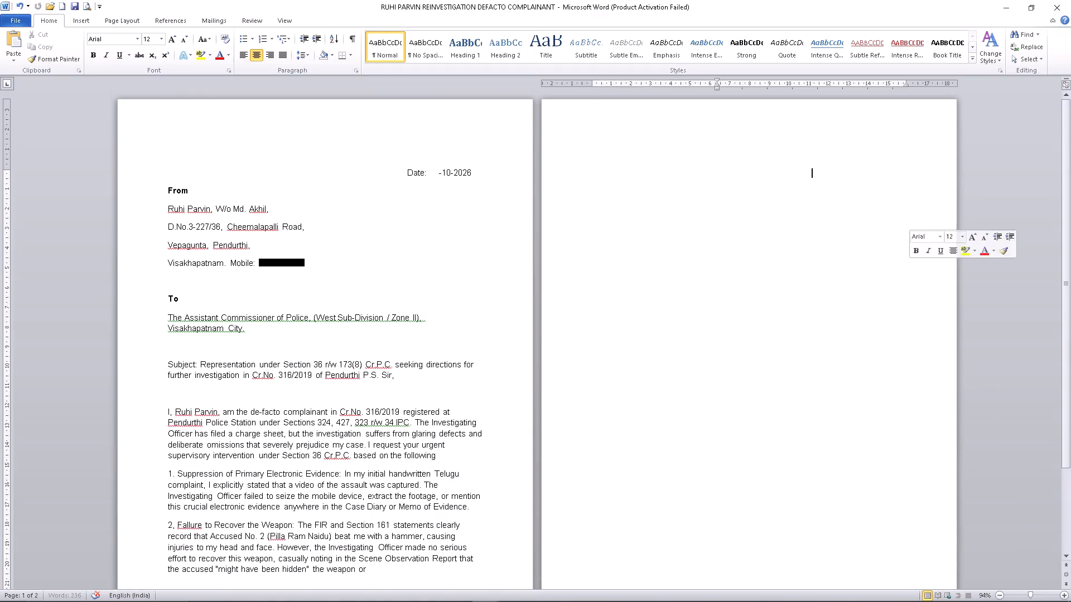
# Place the text cursor at the end of numbered point 2, after "the weapon or".
pyautogui.scroll(-7, 548, 378)
pyautogui.click(380, 467)
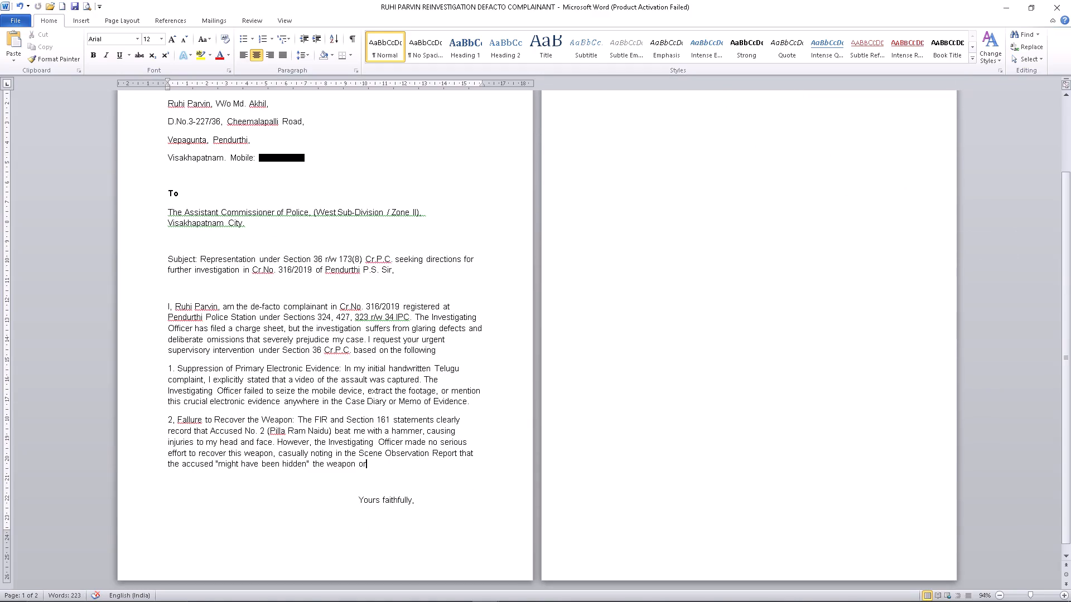
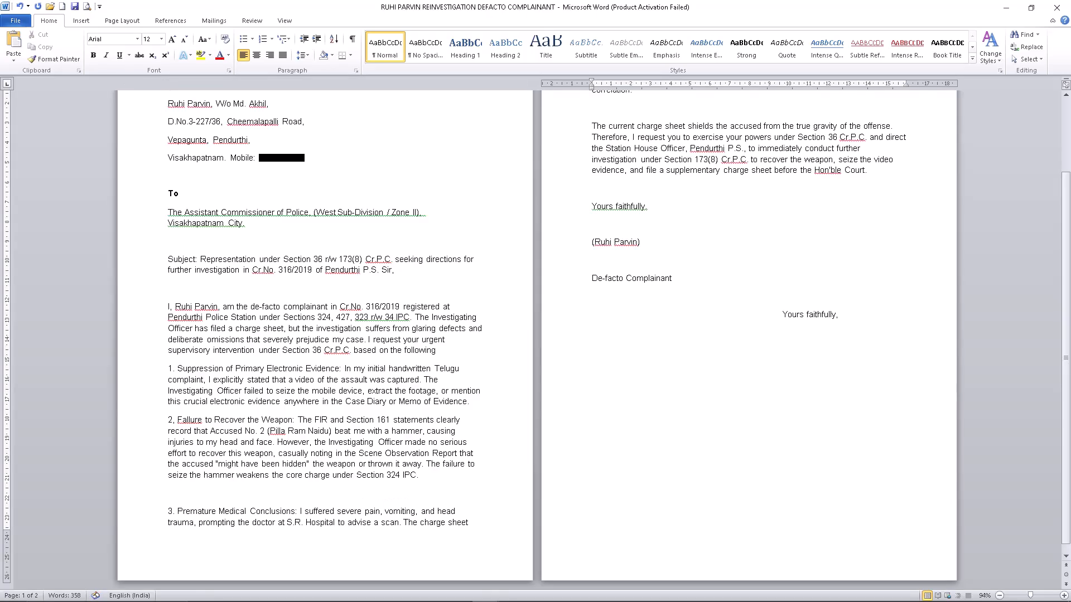
# Remove the blank line between numbered points 2 and 3 of the letter.
pyautogui.click(228, 503)
pyautogui.press('BackSpace')
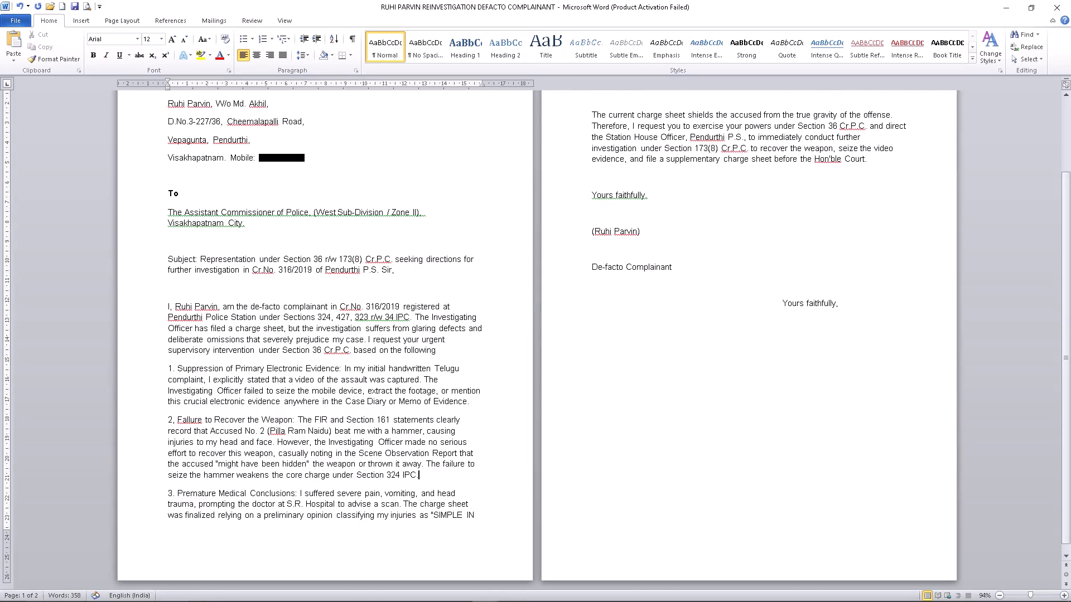
# Delete the duplicate "Yours faithfully" text below the De-facto Complainant line at the letter's end.
pyautogui.scroll(-2, 229, 499)
pyautogui.scroll(-6, 269, 288)
pyautogui.scroll(1, 471, 284)
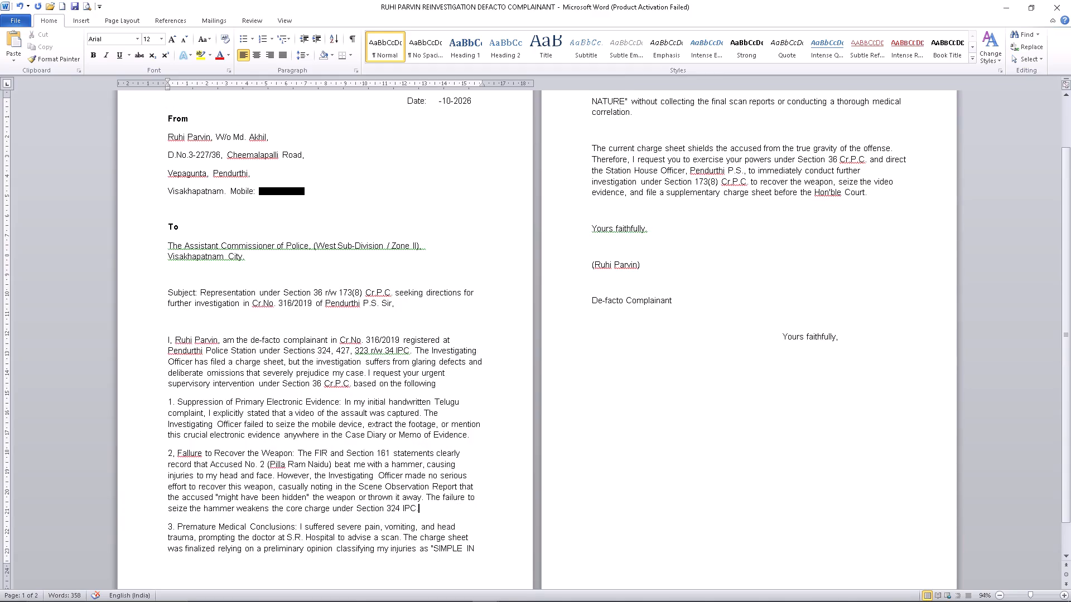
pyautogui.moveTo(778, 338); pyautogui.dragTo(820, 338)
pyautogui.press('BackSpace')
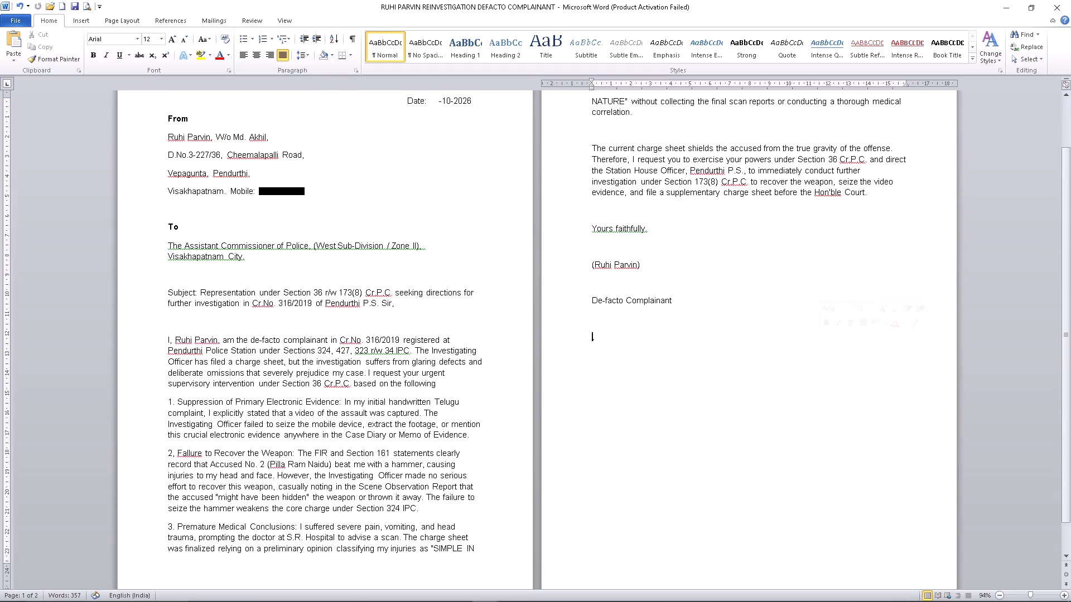
# Remove the blank line between the signatory's name and the De-facto Complainant line.
pyautogui.click(595, 250)
pyautogui.click(599, 294)
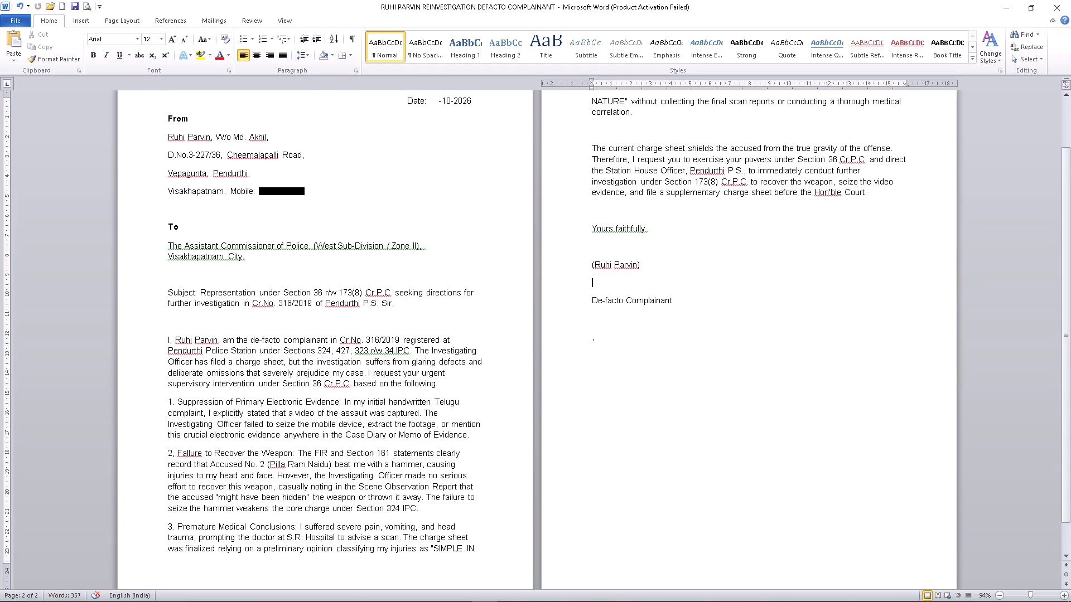
pyautogui.press('BackSpace')
# Centre the closing block from "Yours faithfully" to "De-facto Complainant" and increase its indent so it sits near the page's right margin.
pyautogui.moveTo(588, 225); pyautogui.dragTo(666, 288)
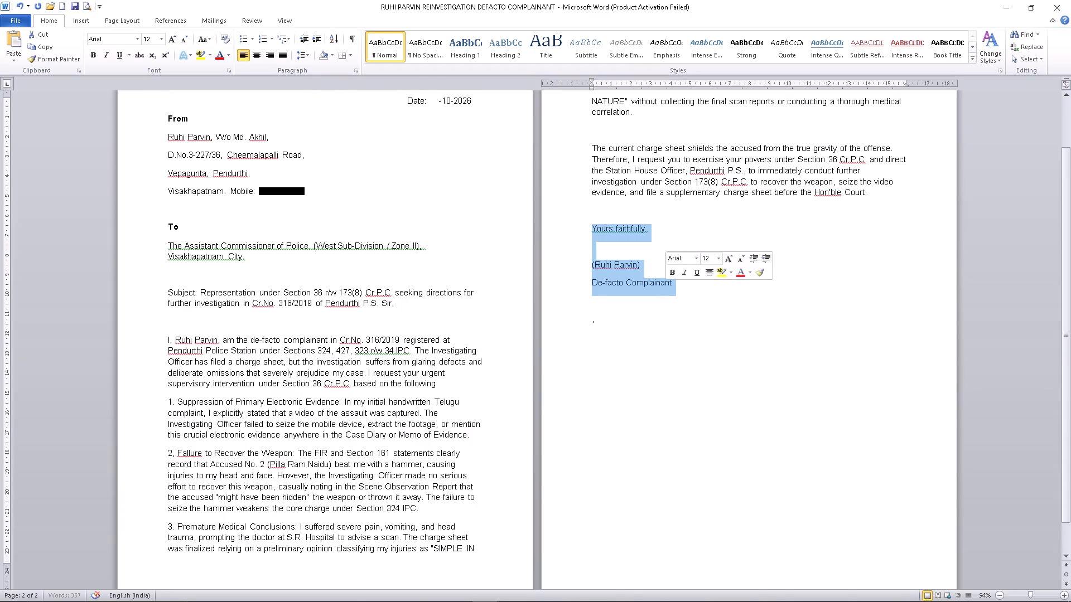
pyautogui.doubleClick(255, 48)
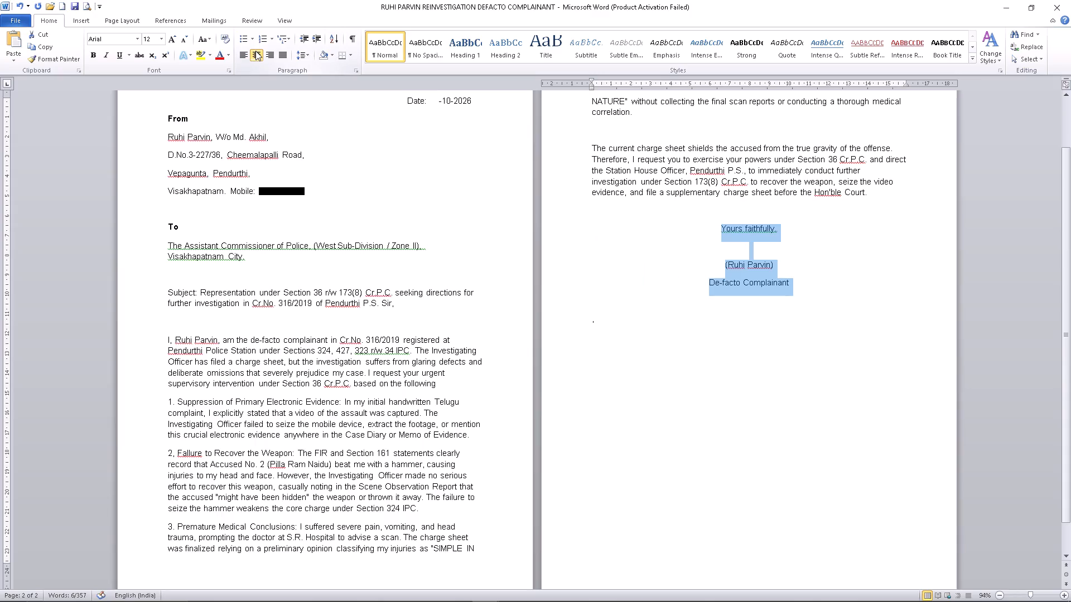
pyautogui.tripleClick(311, 41)
pyautogui.tripleClick(311, 41)
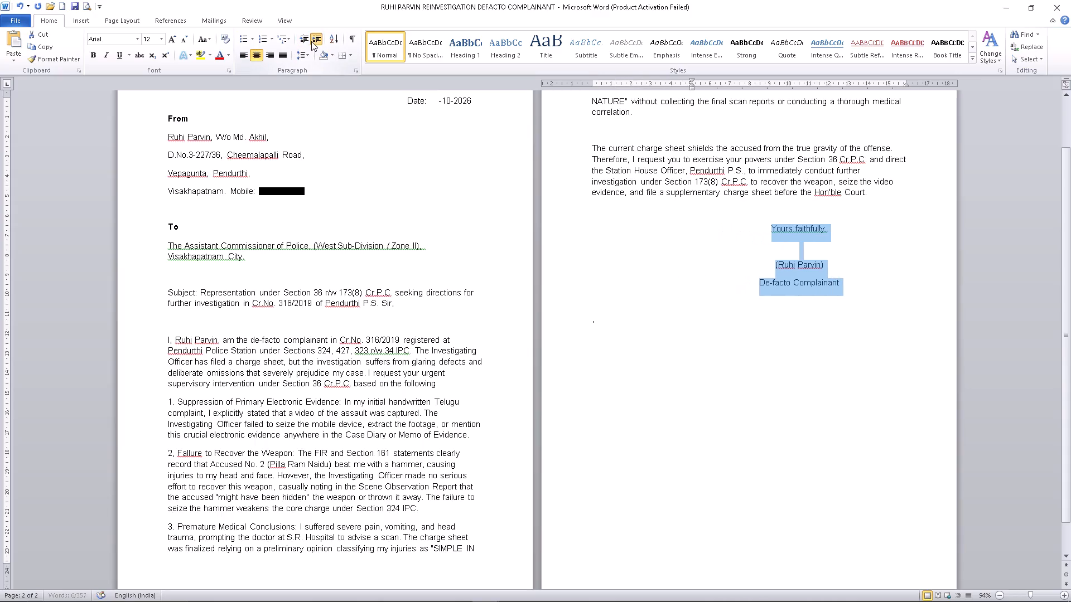
pyautogui.tripleClick(311, 41)
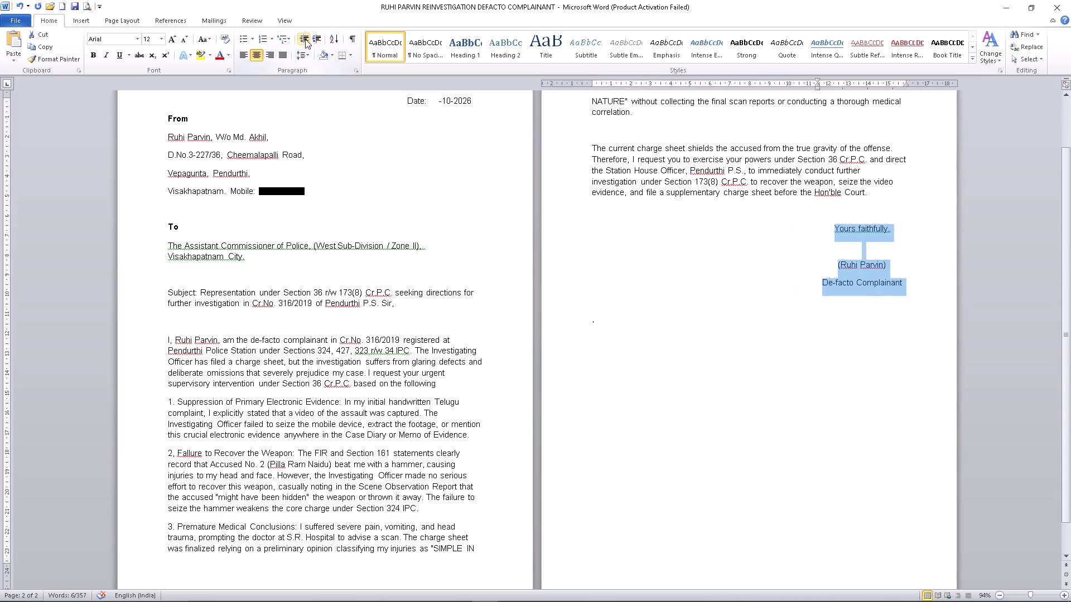
pyautogui.click(305, 39)
pyautogui.click(492, 259)
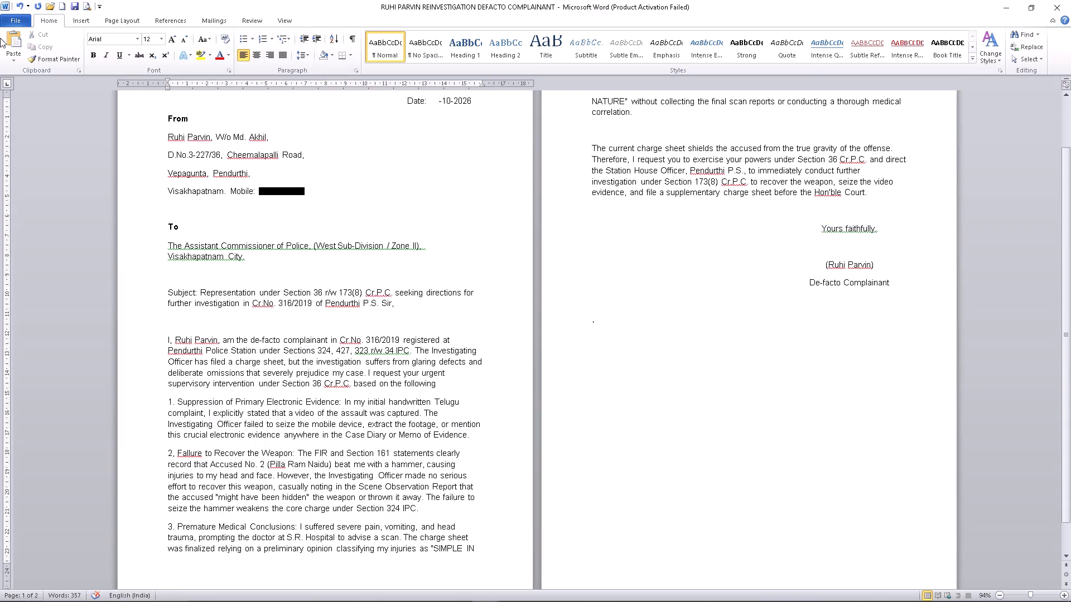
# Change the month in the letter's date line to 11.
pyautogui.scroll(5, 290, 307)
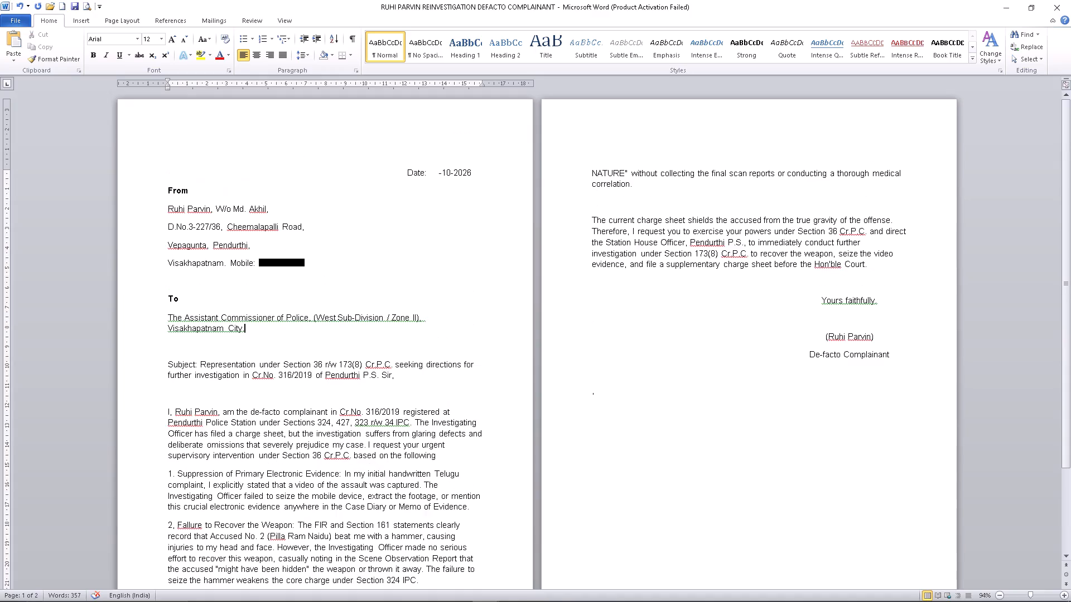
pyautogui.click(450, 176)
pyautogui.press('BackSpace')
pyautogui.press('1')
# Make the "Subject:" label bold, including its colon.
pyautogui.moveTo(167, 365); pyautogui.dragTo(194, 366)
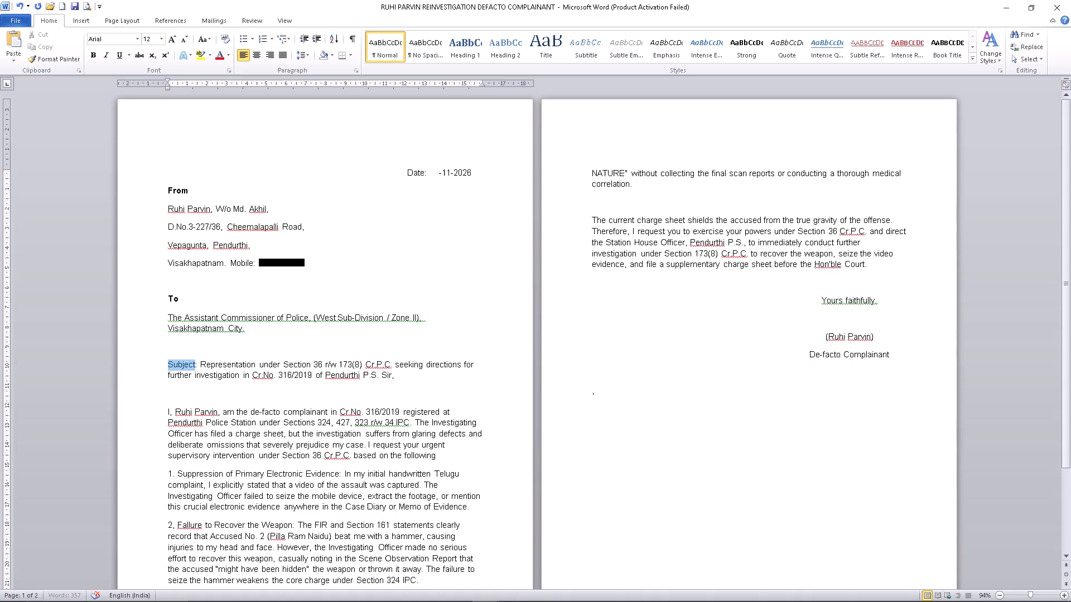
pyautogui.moveTo(194, 366); pyautogui.dragTo(197, 366)
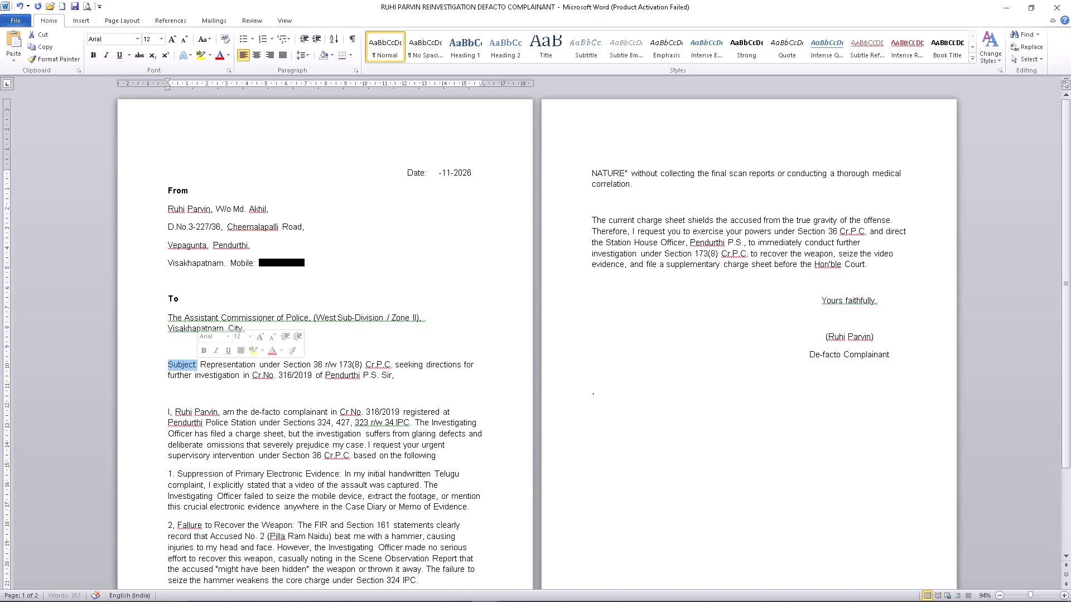
pyautogui.click(96, 56)
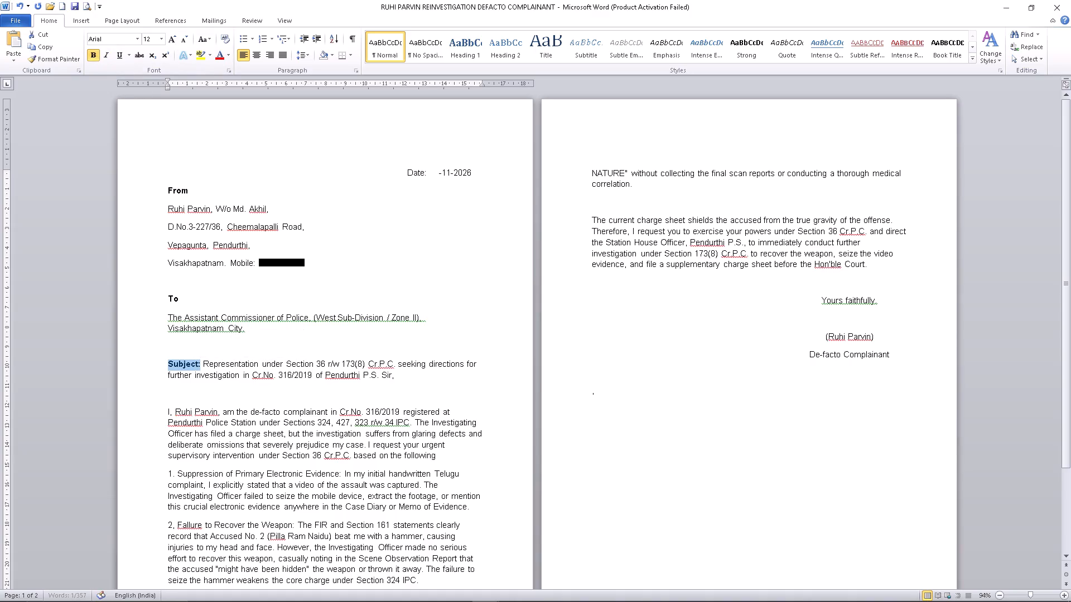
pyautogui.click(172, 201)
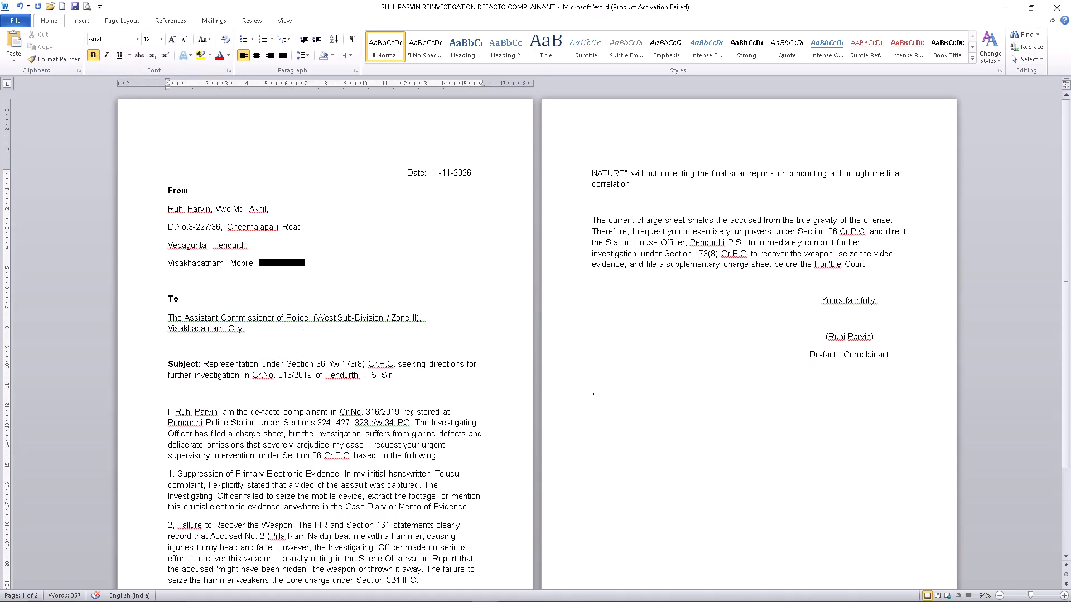
# Set the font size to 13 for all text from the From heading to the end of the letter.
pyautogui.moveTo(164, 191); pyautogui.dragTo(587, 601)
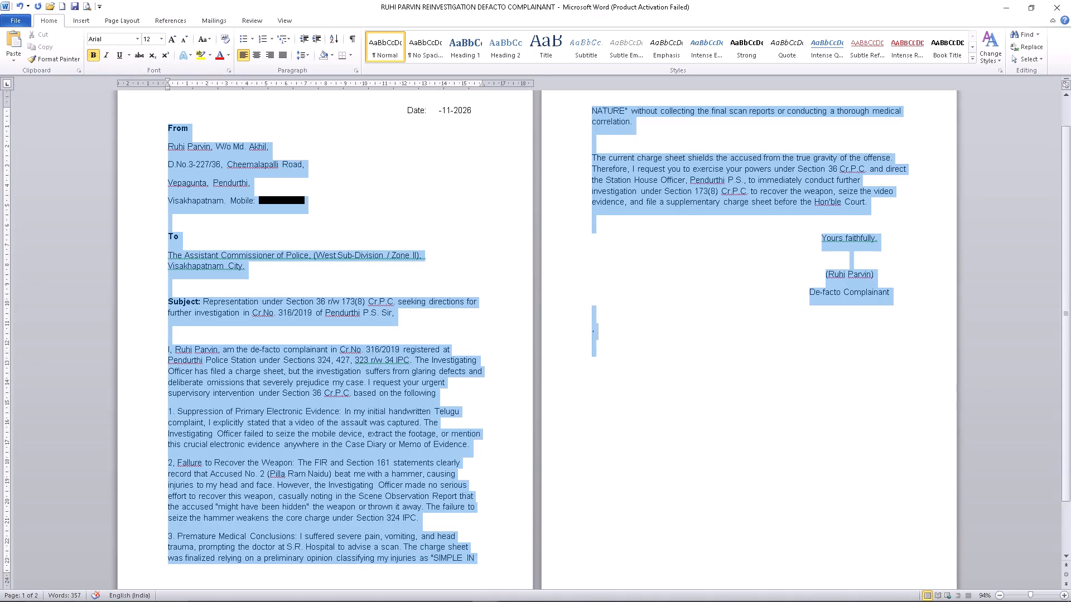
pyautogui.moveTo(587, 601); pyautogui.dragTo(829, 414)
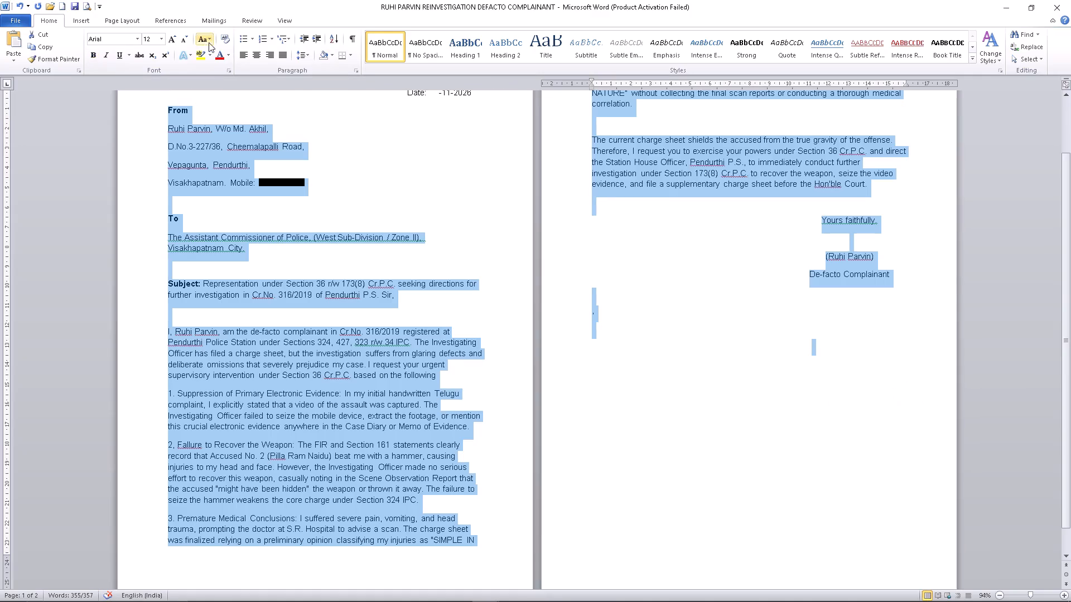
pyautogui.click(153, 40)
pyautogui.press('BackSpace')
pyautogui.press('1')
pyautogui.press('3')
pyautogui.click(402, 202)
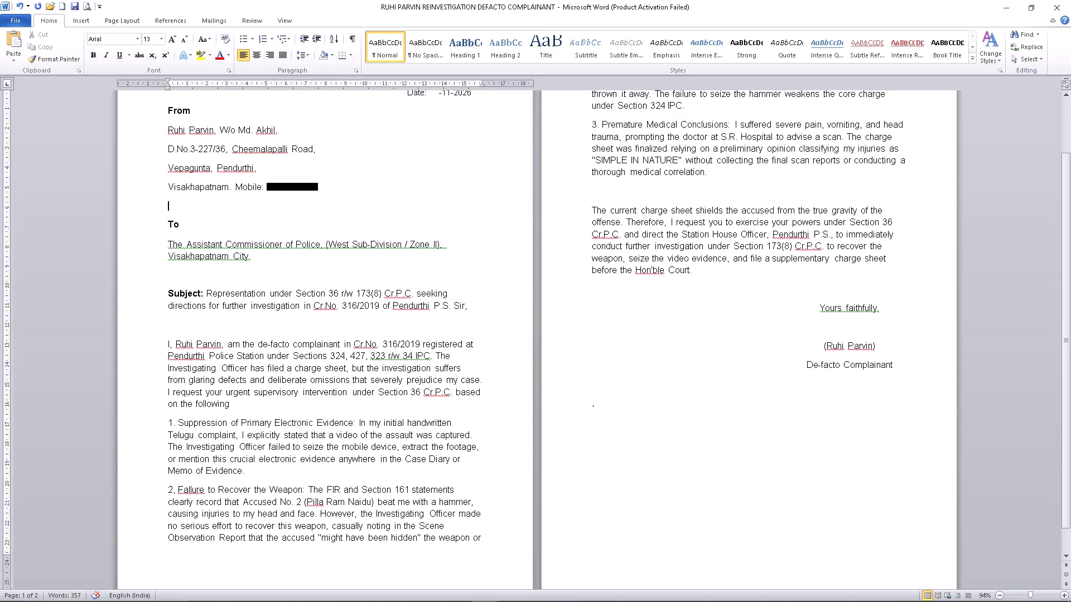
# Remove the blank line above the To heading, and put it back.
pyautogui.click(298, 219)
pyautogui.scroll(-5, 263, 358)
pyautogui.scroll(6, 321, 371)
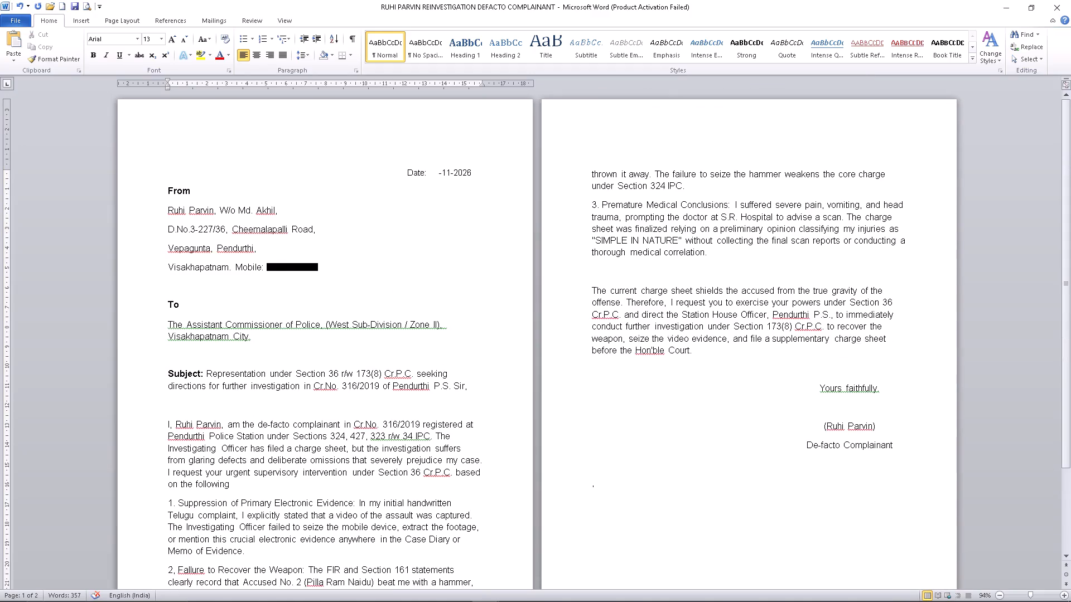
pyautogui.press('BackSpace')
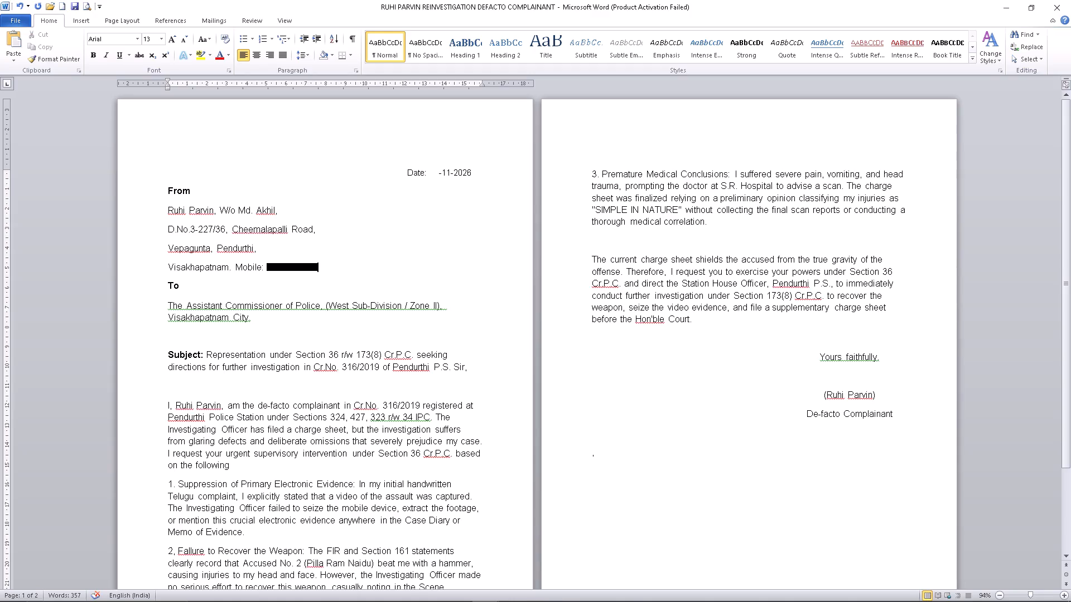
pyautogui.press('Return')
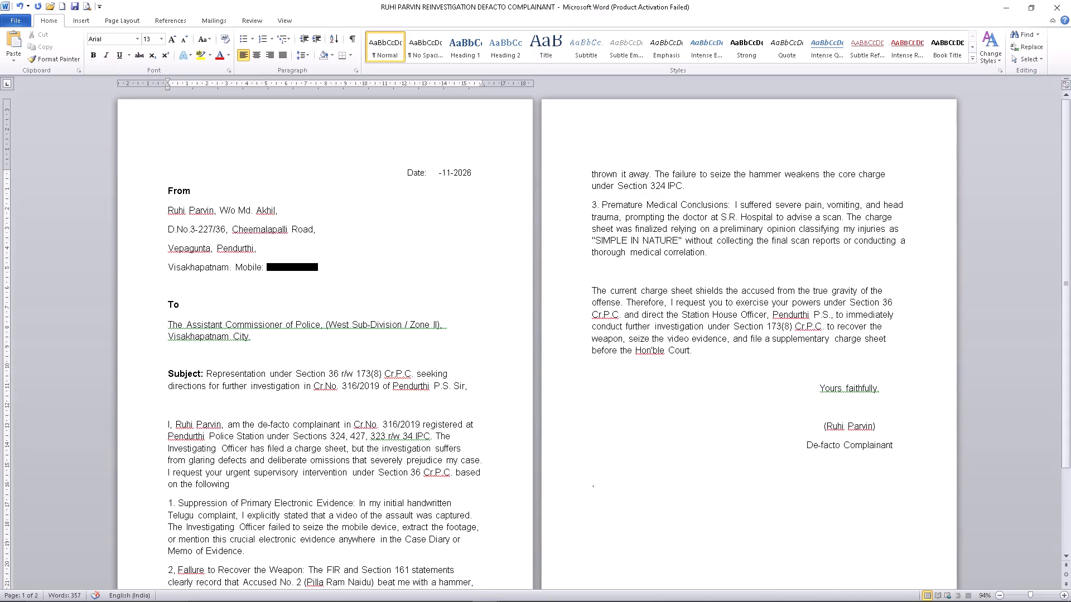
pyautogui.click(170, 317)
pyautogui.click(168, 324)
# Remove the blank line between point 3 and the paragraph beginning "The current charge sheet".
pyautogui.scroll(-5, 280, 319)
pyautogui.scroll(4, 280, 319)
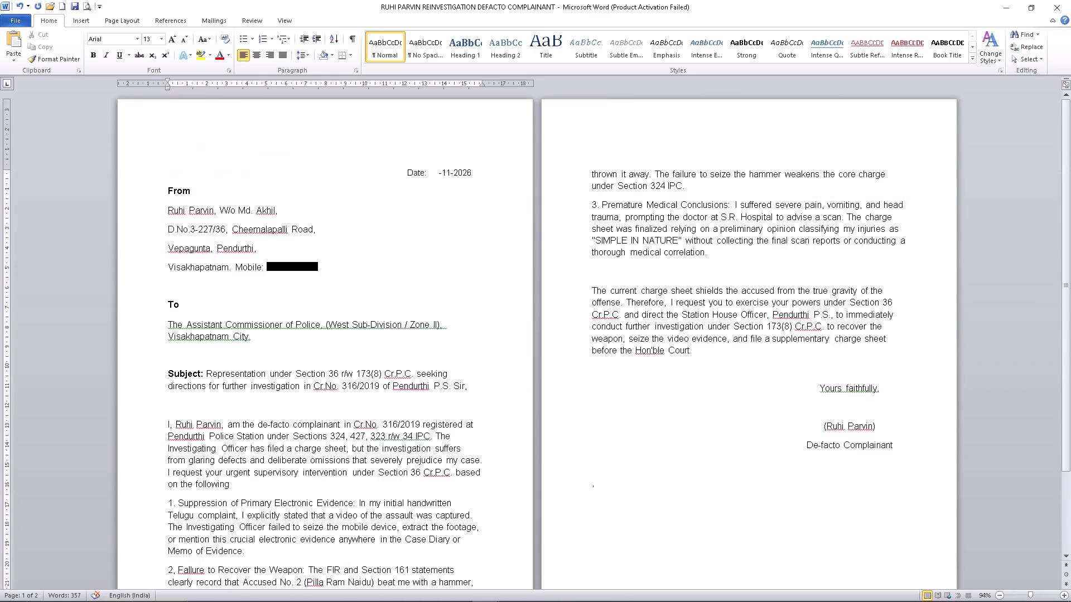
pyautogui.scroll(-6, 280, 319)
pyautogui.scroll(-6, 612, 367)
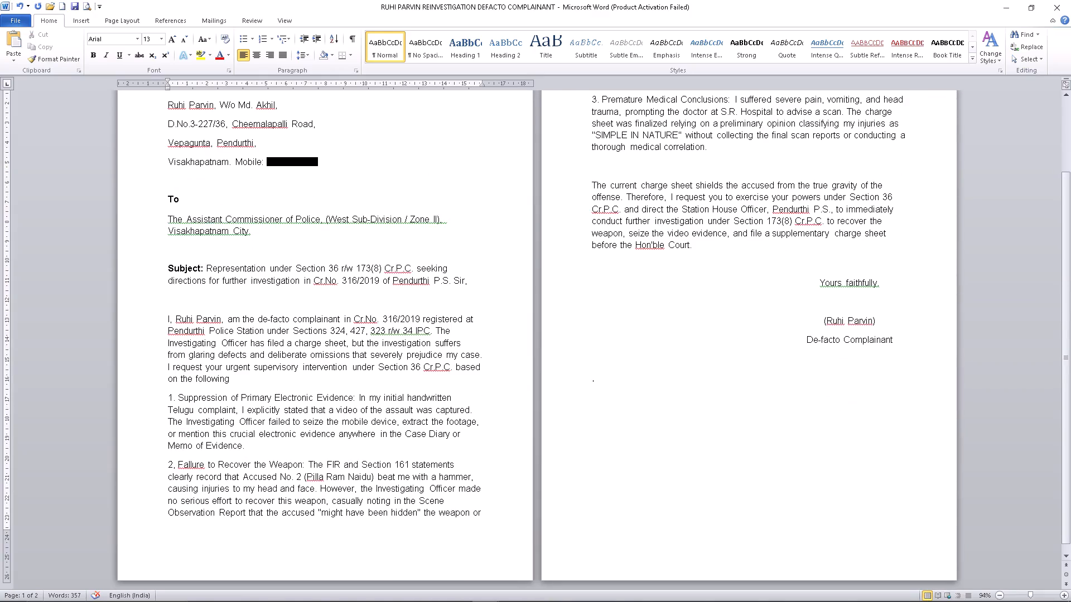
pyautogui.click(618, 172)
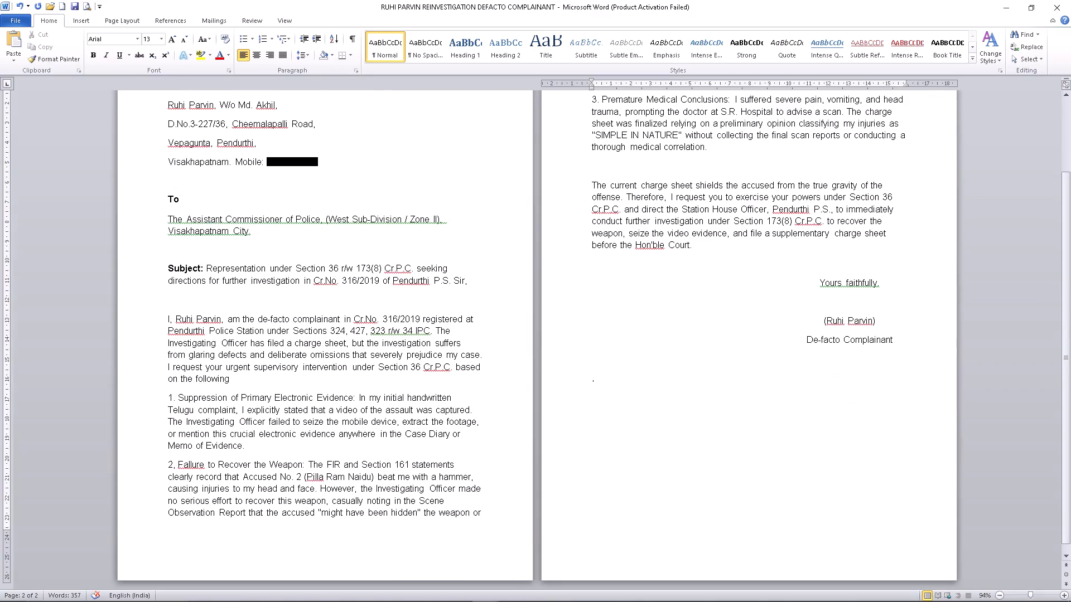
pyautogui.press('BackSpace')
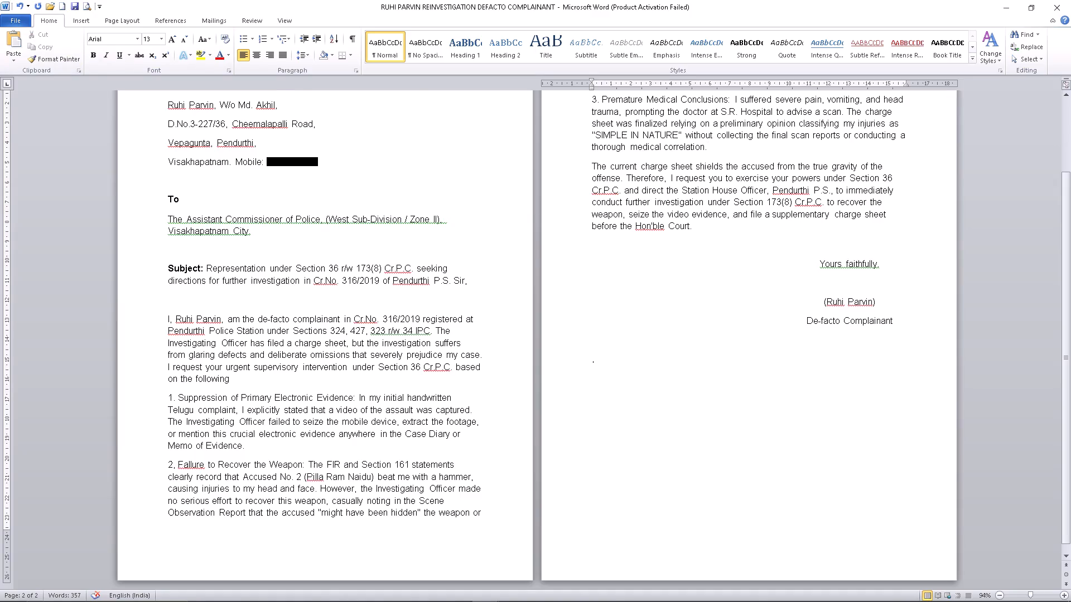
# Save the edited letter under its existing name.
pyautogui.scroll(5, 204, 209)
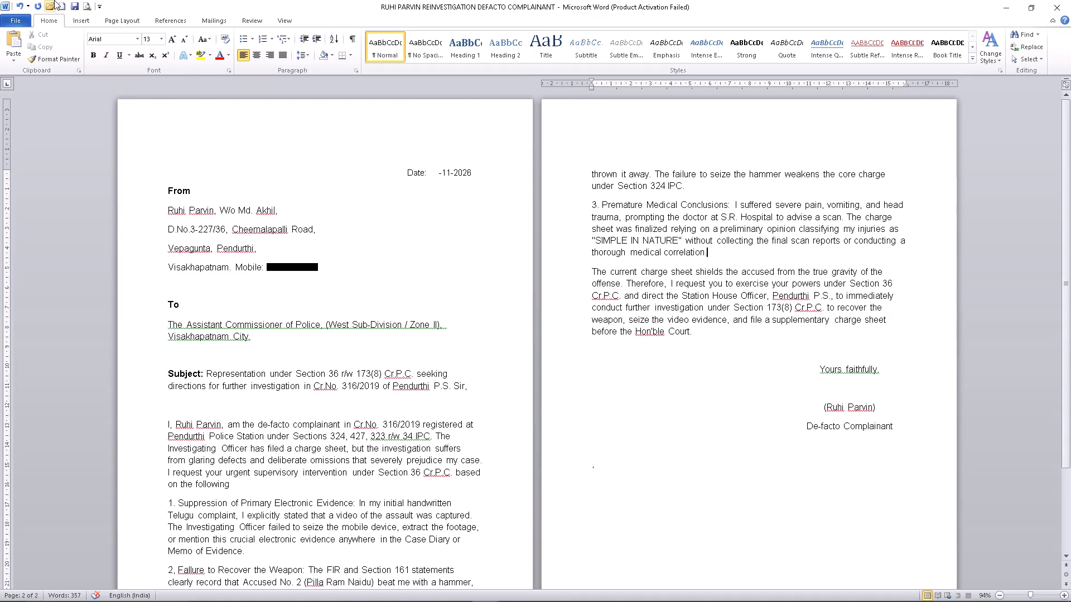
pyautogui.click(20, 16)
pyautogui.click(35, 43)
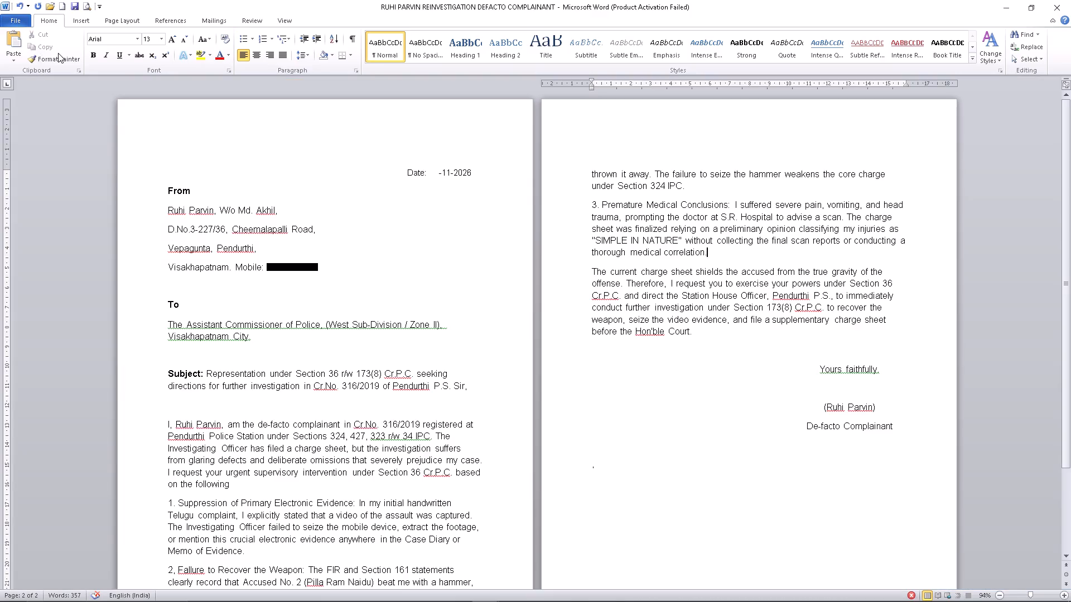
# Set the print job to 3 copies of page 1 only, and return to the letter without printing.
pyautogui.hotkey('ctrl', 'p')
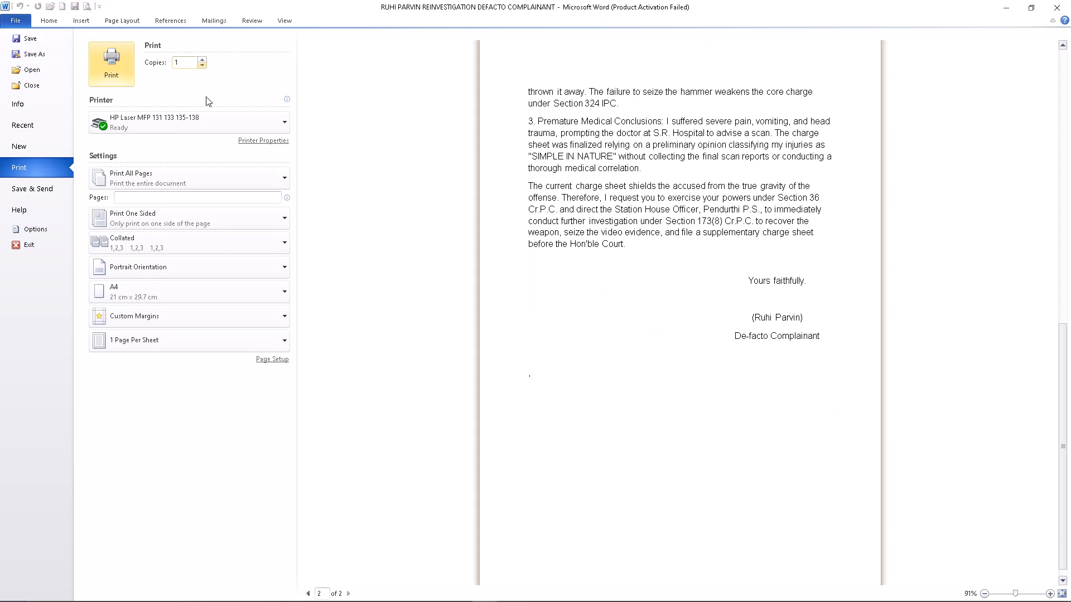
pyautogui.scroll(8, 290, 284)
pyautogui.click(139, 198)
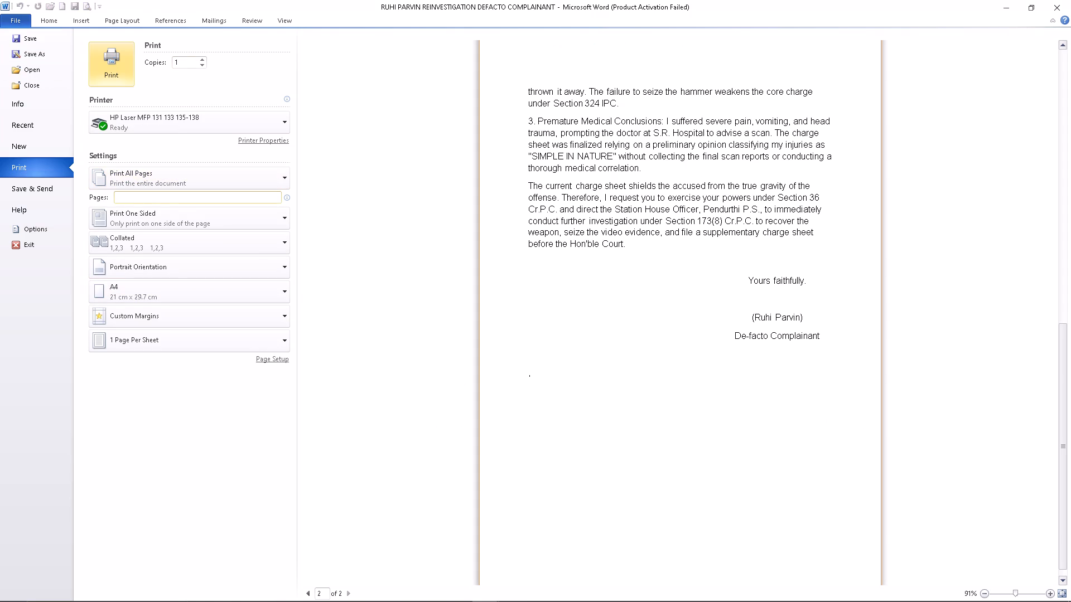
pyautogui.press('1')
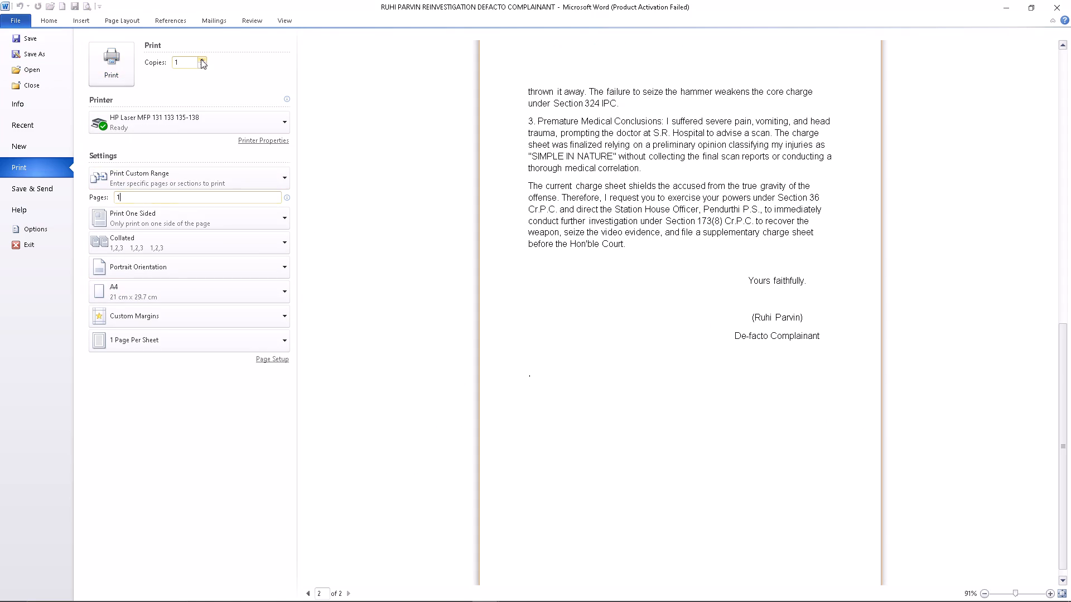
pyautogui.click(201, 59)
pyautogui.click(201, 59)
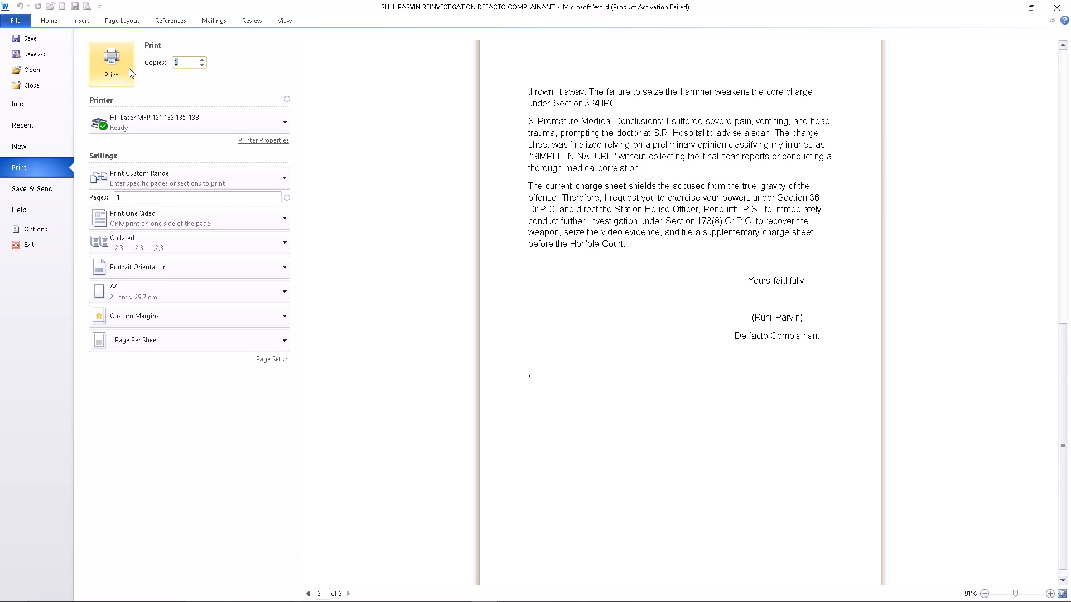
pyautogui.click(7, 20)
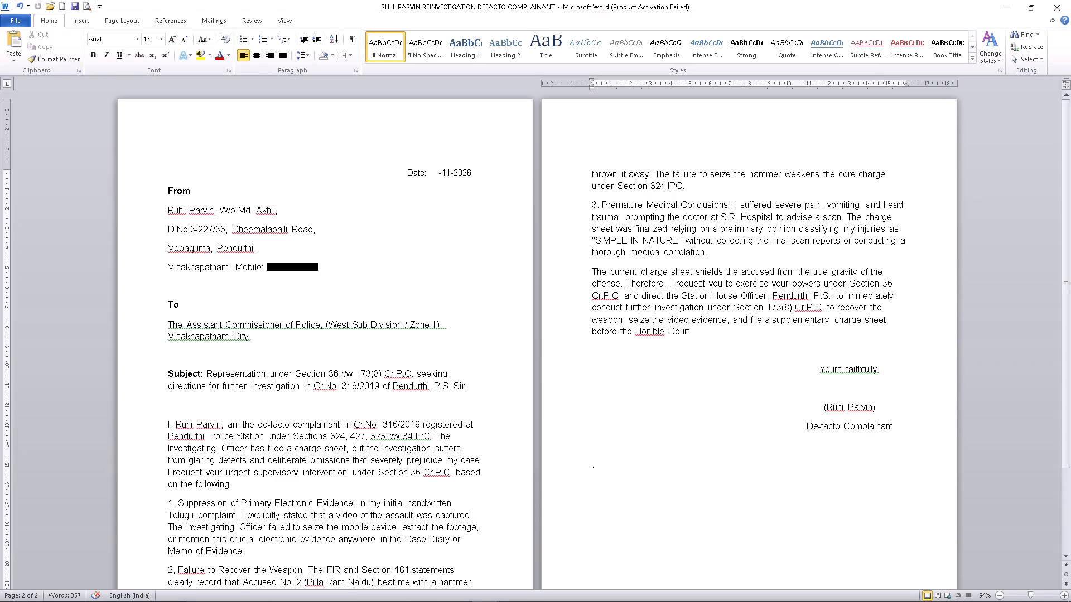
# Move "Sir," to its own line with a blank line above it, and remove the blank line below it.
pyautogui.scroll(-3, 192, 318)
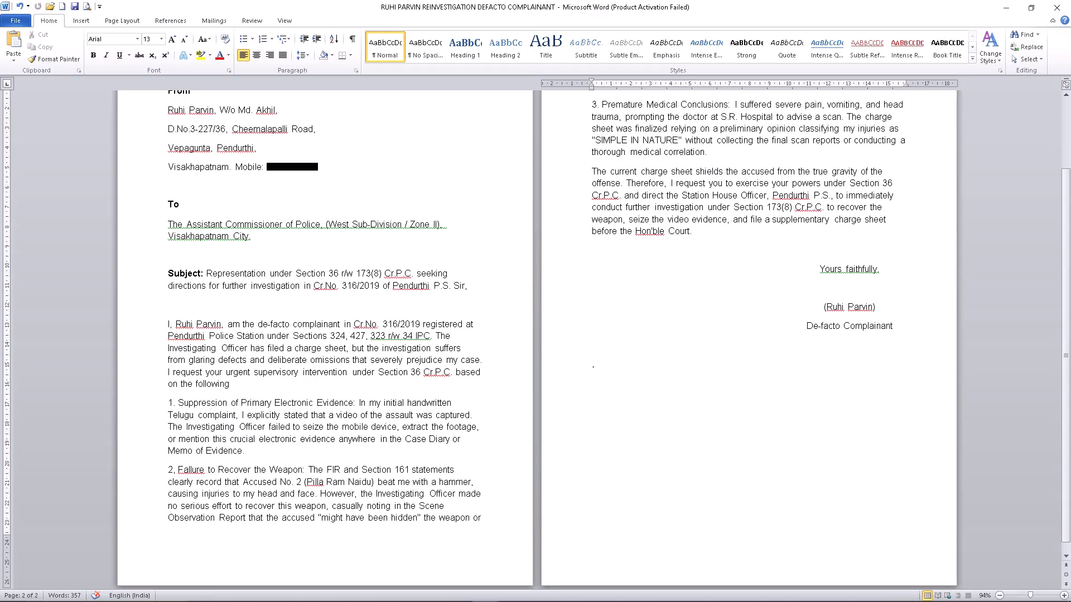
pyautogui.click(454, 286)
pyautogui.press('Return')
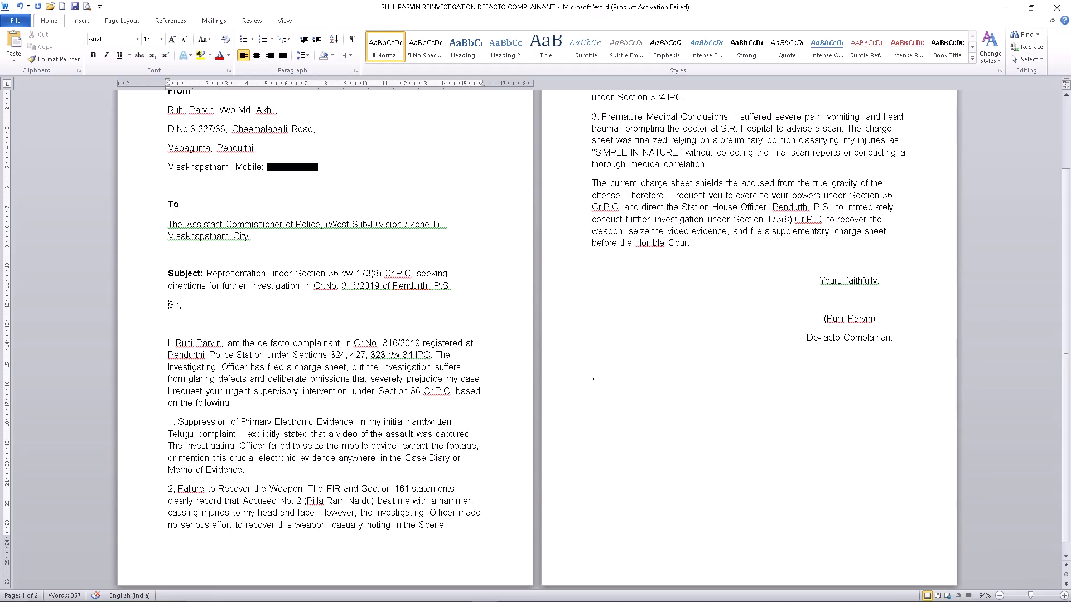
pyautogui.press('Return')
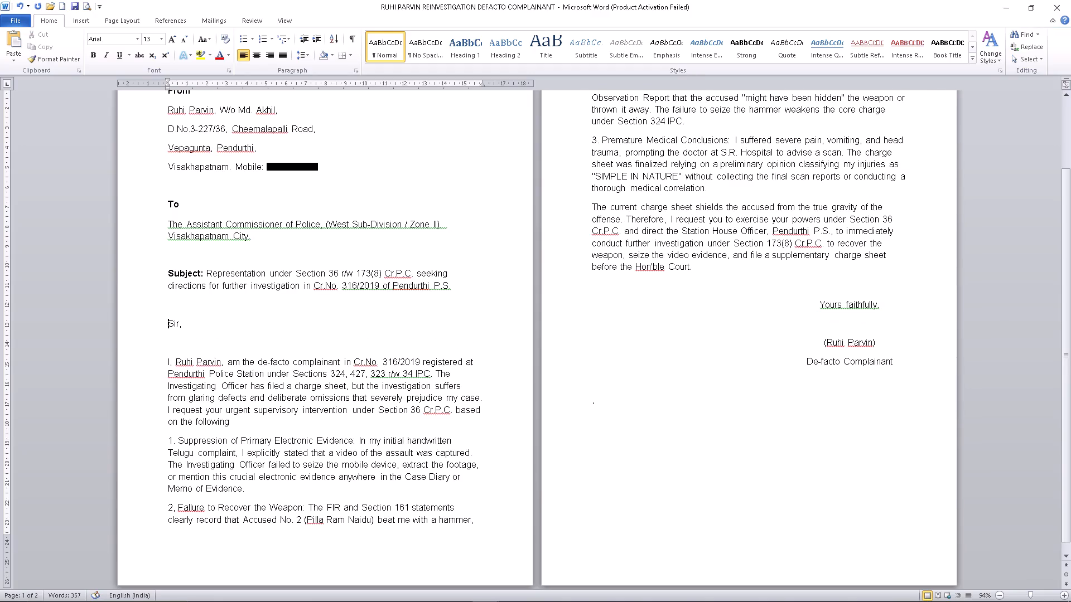
pyautogui.click(177, 349)
pyautogui.press('BackSpace')
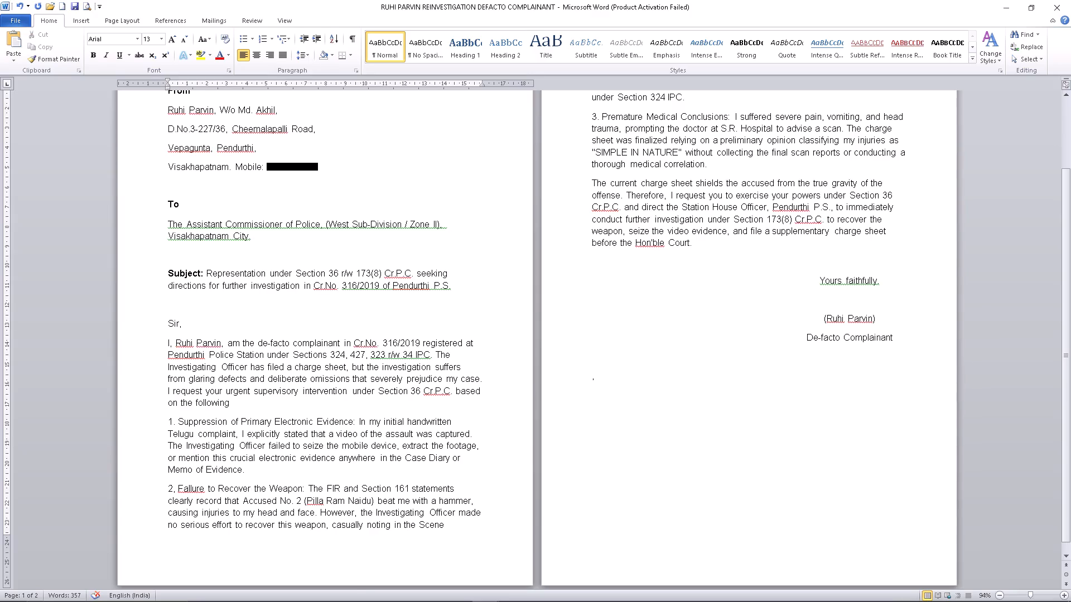
# Make the point 1 heading "1. Suppression of Primary Electronic Evidence:" bold.
pyautogui.scroll(2, 744, 332)
pyautogui.scroll(-4, 364, 455)
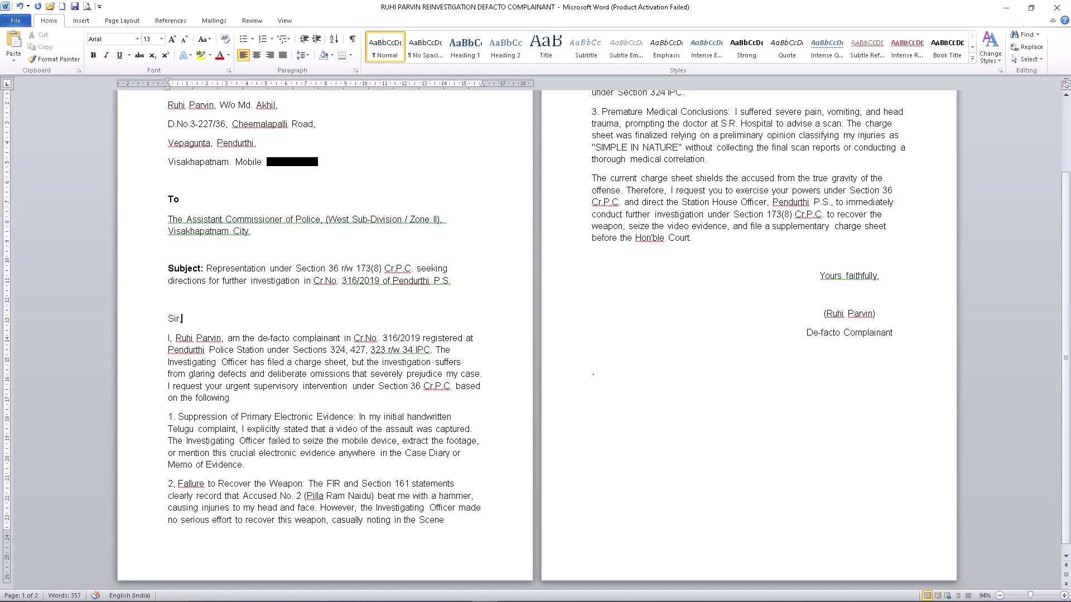
pyautogui.moveTo(170, 417); pyautogui.dragTo(354, 419)
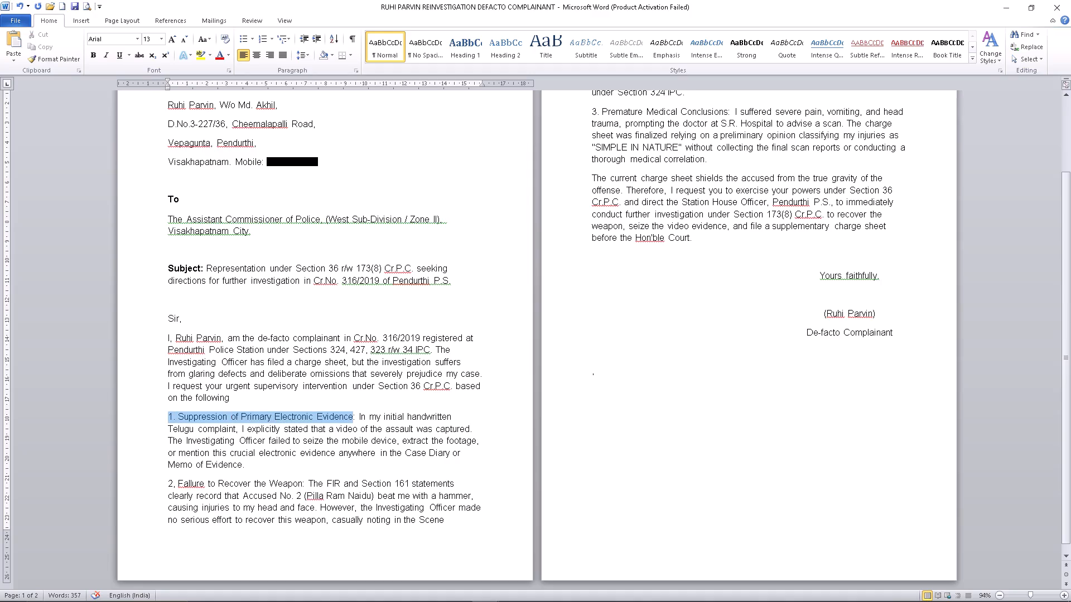
pyautogui.moveTo(354, 419); pyautogui.dragTo(355, 419)
pyautogui.click(90, 55)
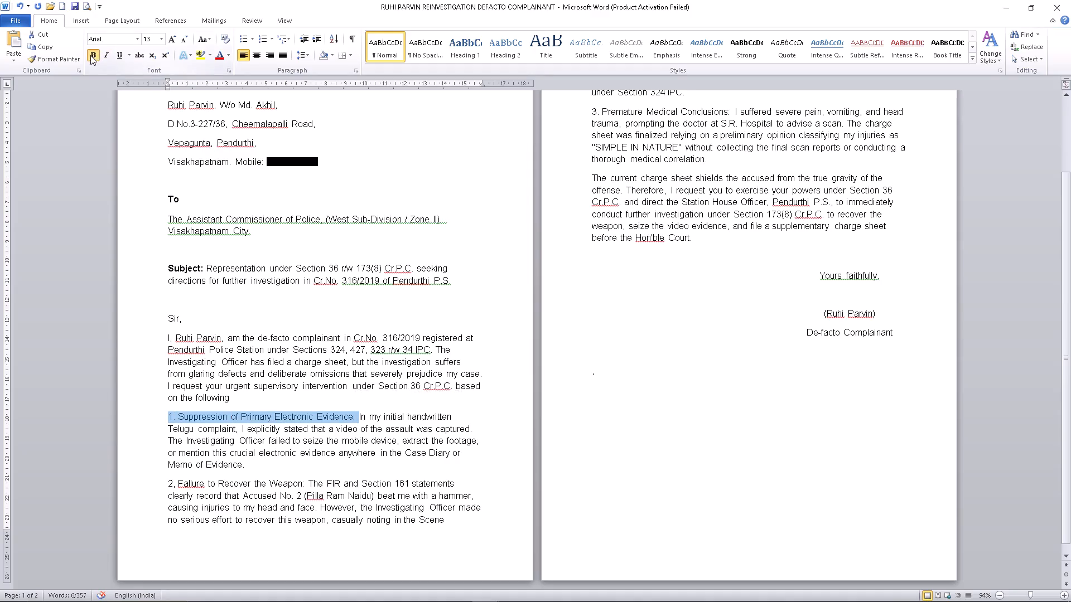
# Replace the comma after the number of point 2 with a full stop.
pyautogui.scroll(-5, 170, 328)
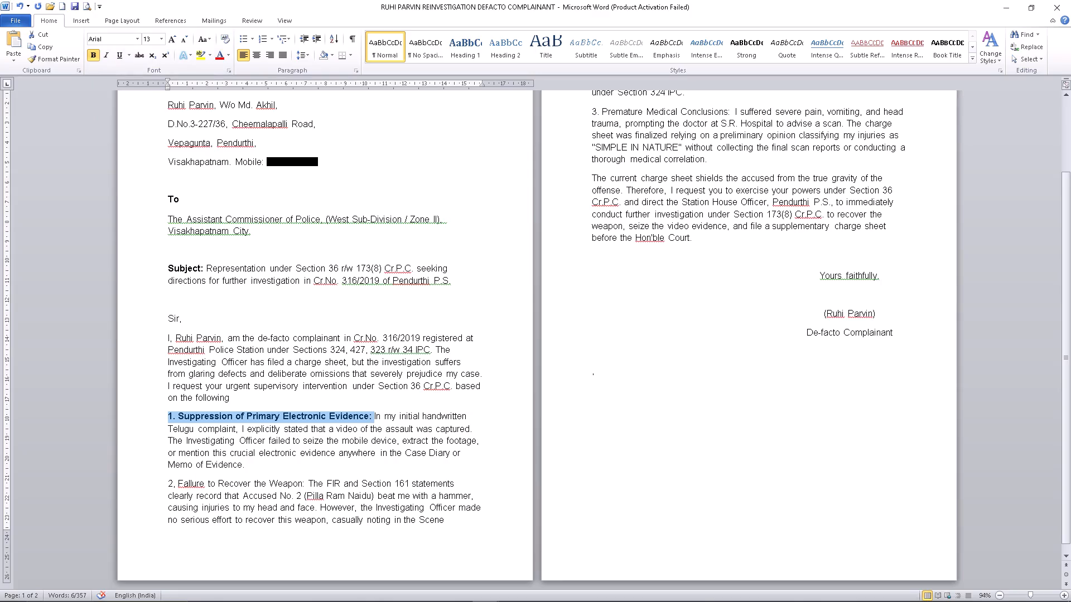
pyautogui.click(174, 486)
pyautogui.press('BackSpace')
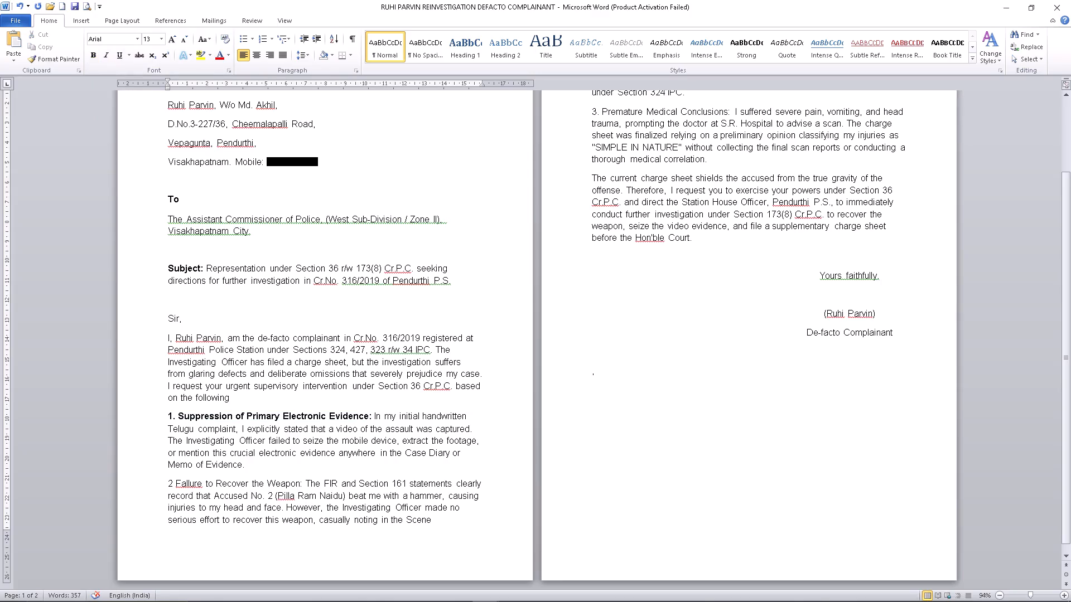
pyautogui.press('.')
# Make the headings "2. Failure to Recover the Weapon:" and "3. Premature Medical Conclusions:" bold.
pyautogui.moveTo(167, 483); pyautogui.dragTo(176, 483)
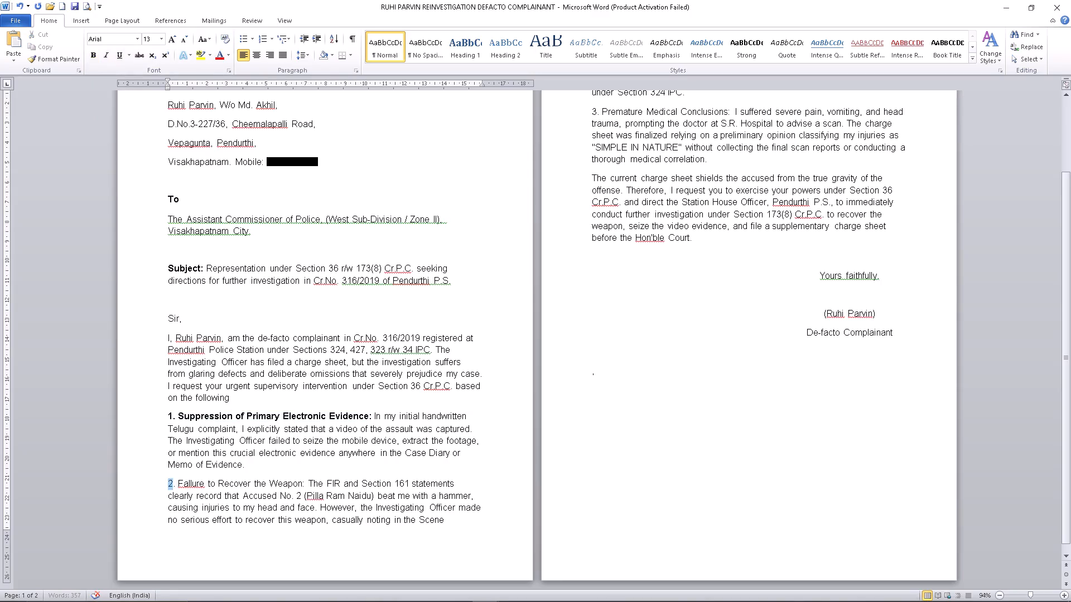
pyautogui.moveTo(176, 483); pyautogui.dragTo(306, 484)
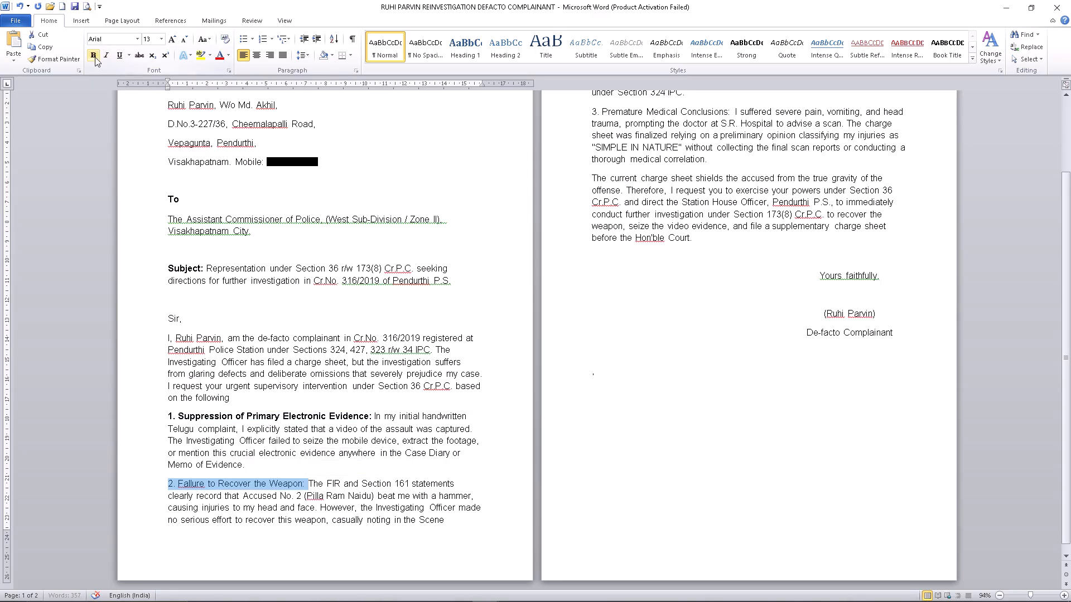
pyautogui.click(95, 57)
pyautogui.scroll(5, 683, 385)
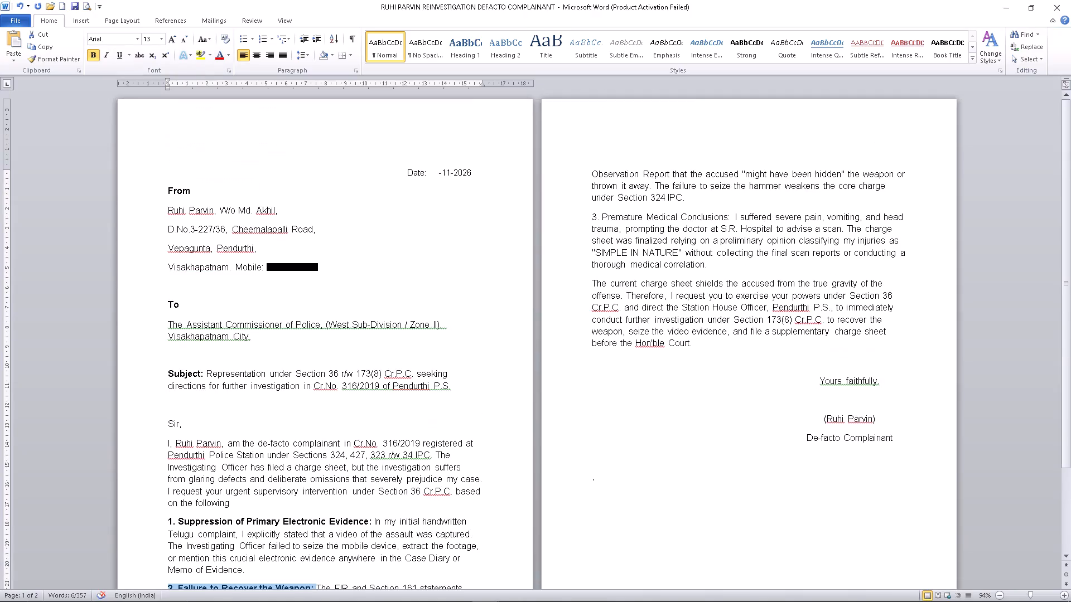
pyautogui.moveTo(592, 217); pyautogui.dragTo(730, 219)
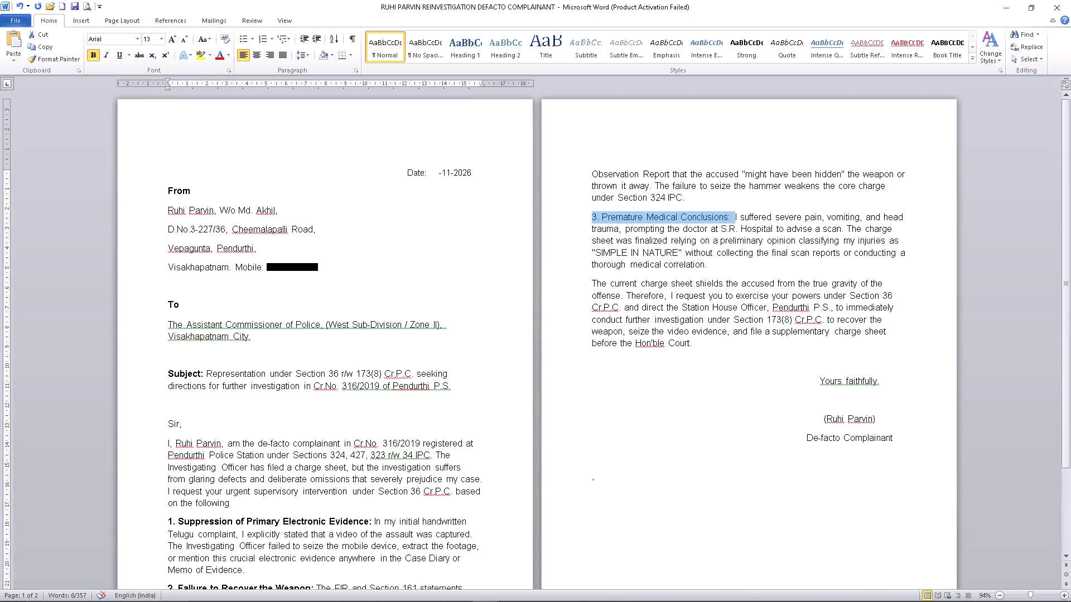
pyautogui.moveTo(730, 219); pyautogui.dragTo(729, 218)
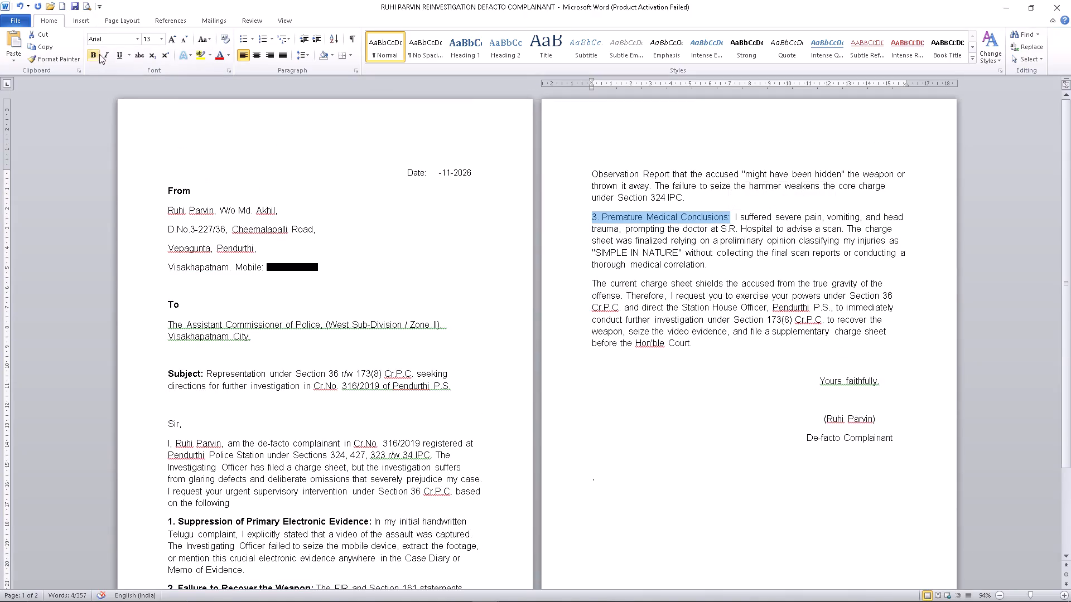
pyautogui.click(94, 55)
pyautogui.click(627, 465)
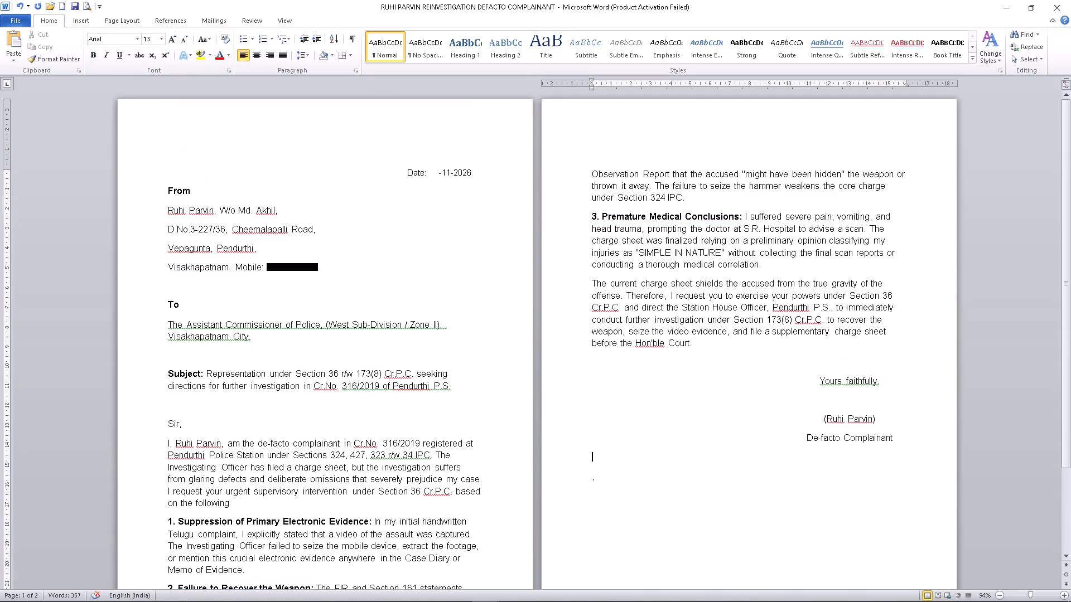
# Save the edited letter under its existing name.
pyautogui.scroll(-3, 481, 316)
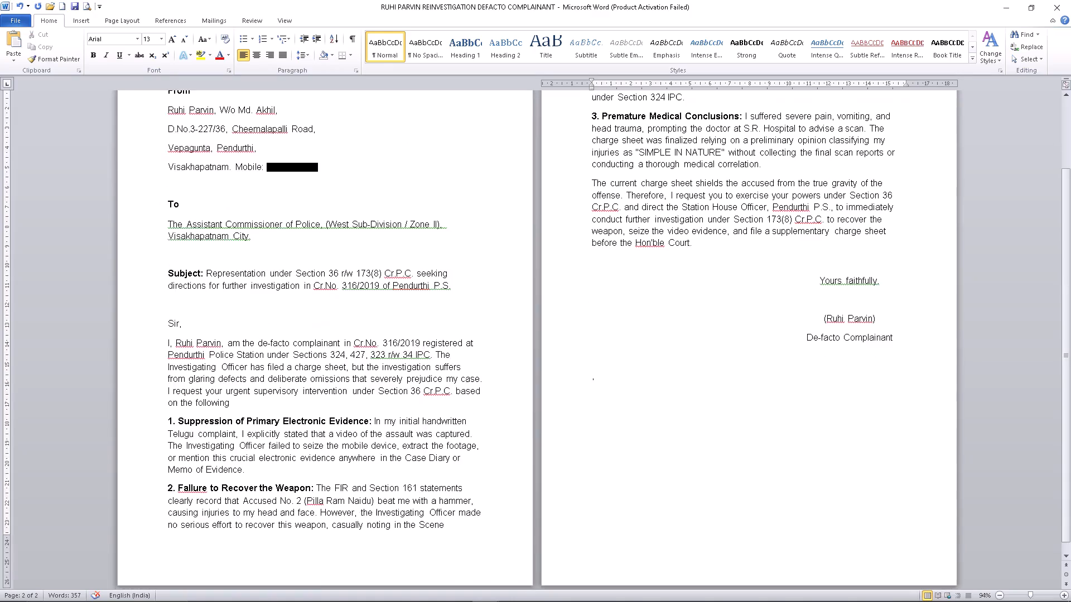
pyautogui.scroll(-2, 494, 315)
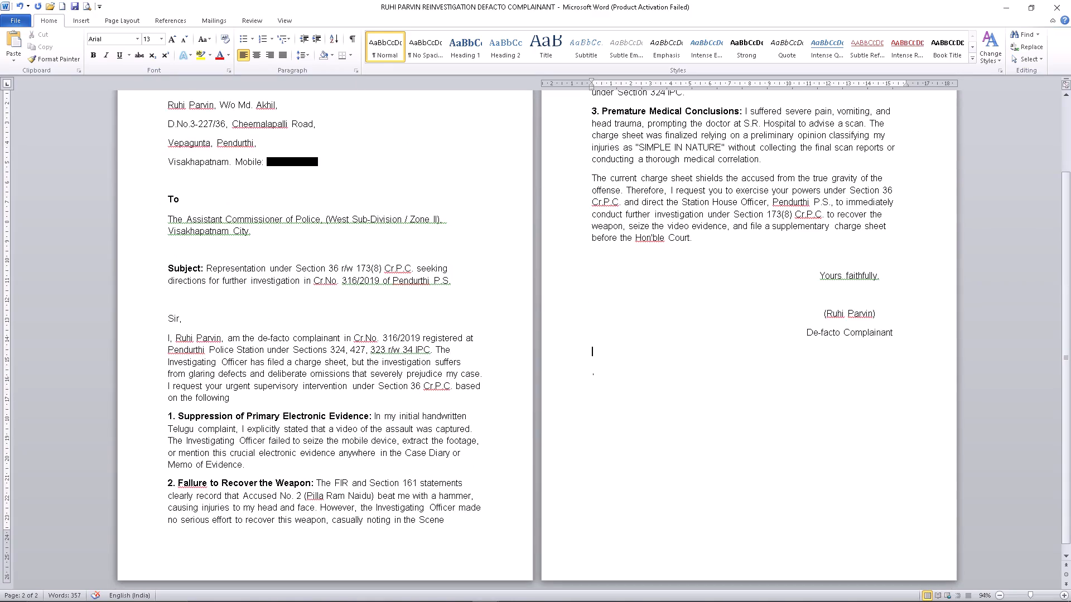
pyautogui.scroll(-6, 365, 358)
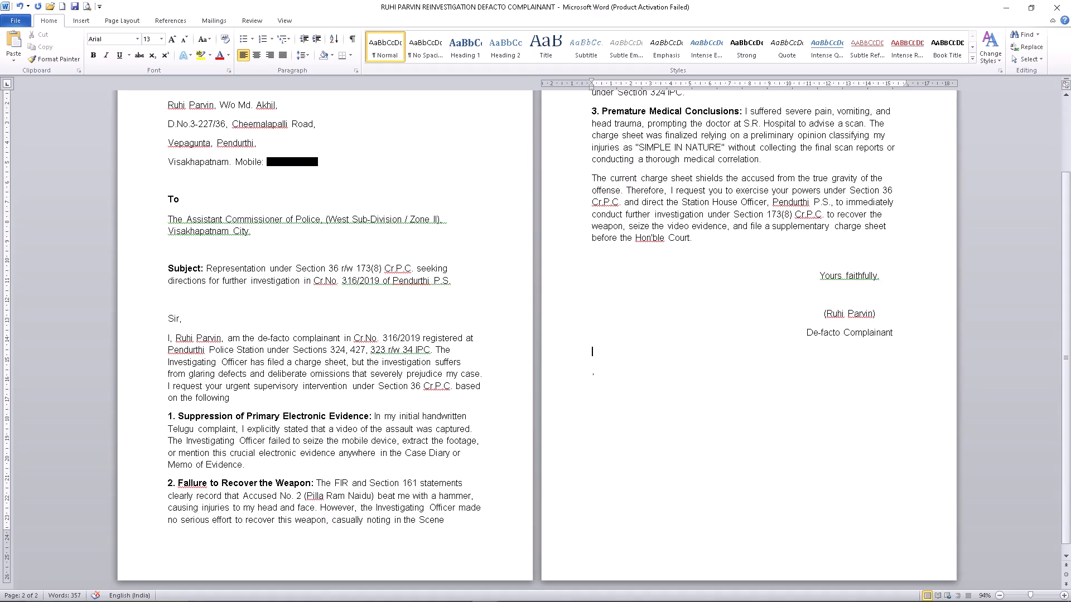
pyautogui.scroll(5, 362, 300)
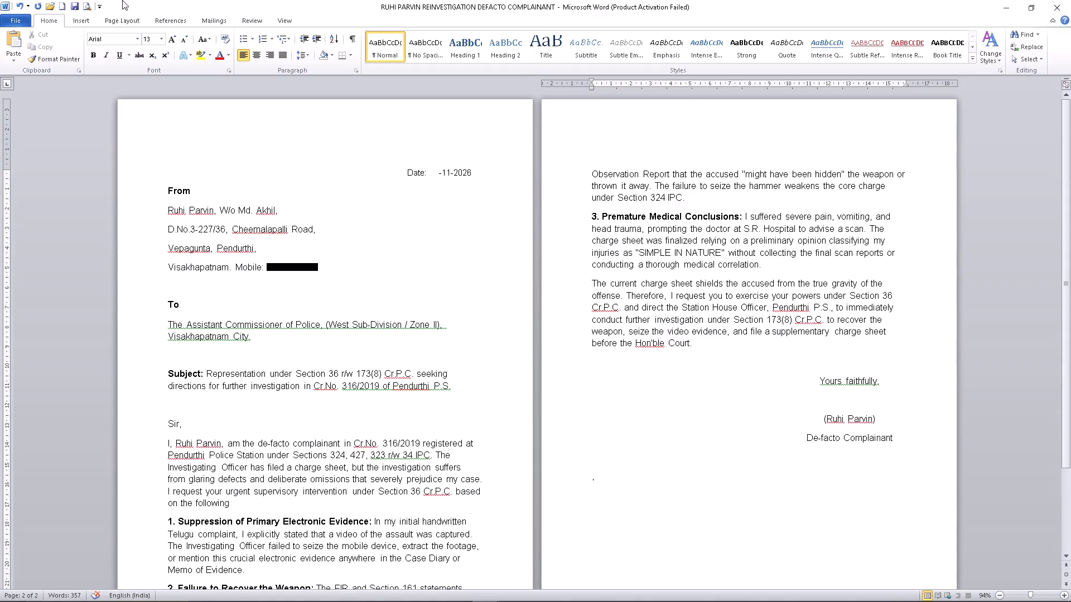
pyautogui.click(13, 20)
pyautogui.click(33, 31)
# Print 3 copies of page 1 of the letter on the HP Laser MFP printer.
pyautogui.hotkey('ctrl', 'p')
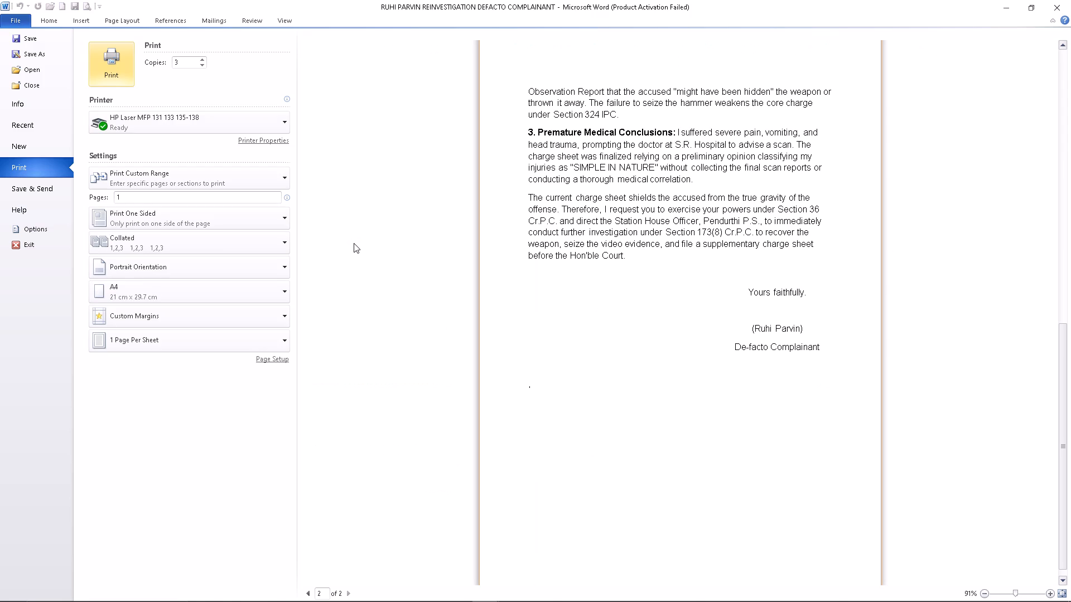
pyautogui.click(128, 200)
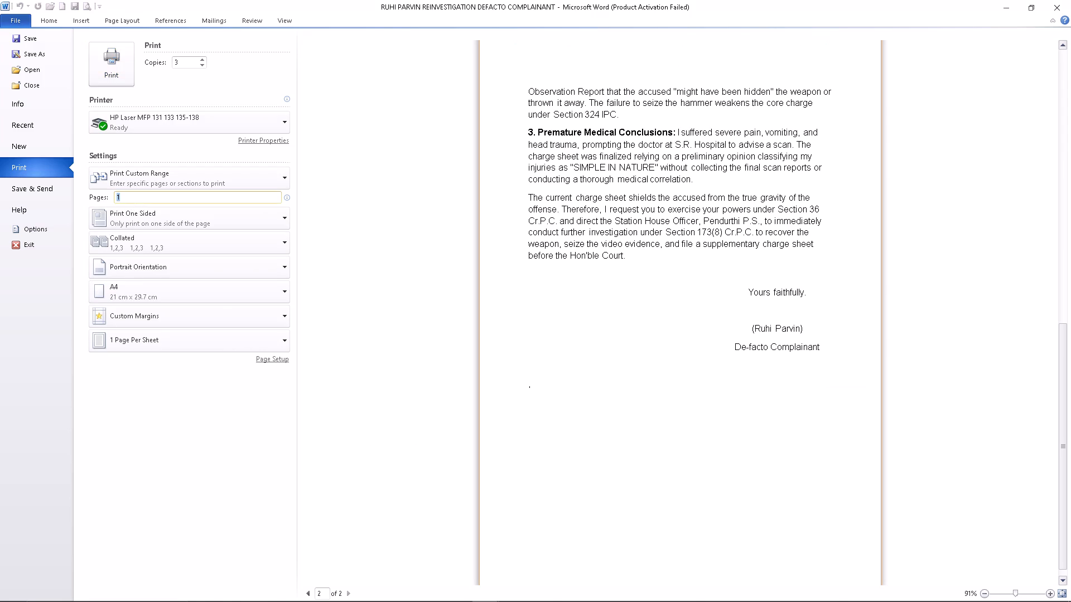
pyautogui.click(126, 67)
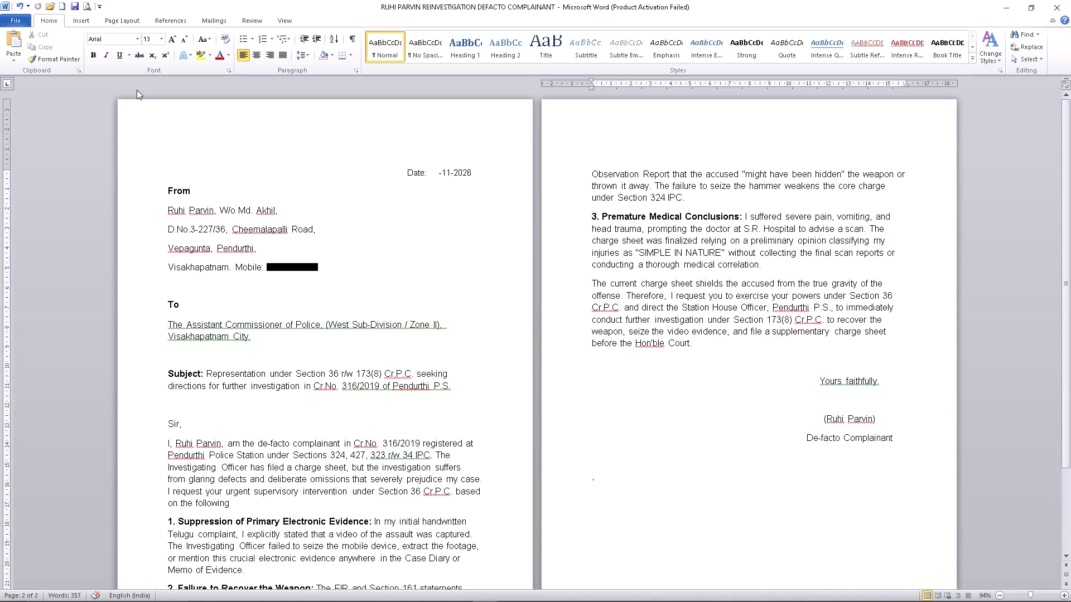
# Remove the blank line between the sender's mobile line and the To heading.
pyautogui.click(177, 292)
pyautogui.press('BackSpace')
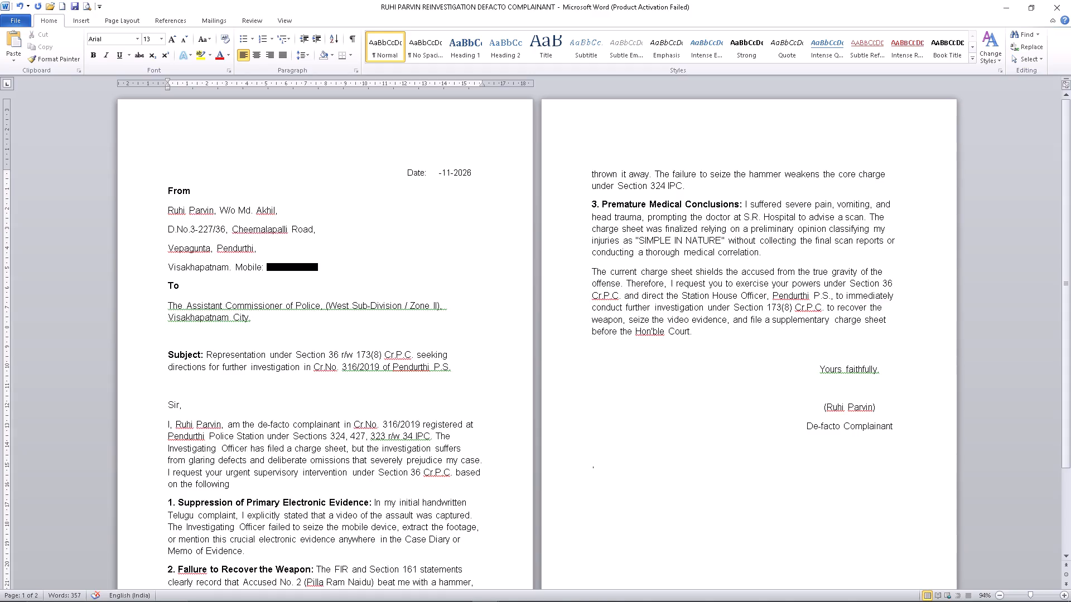
# Print 3 copies of page 2 only, by changing the page range to 2.
pyautogui.hotkey('ctrl', 'p')
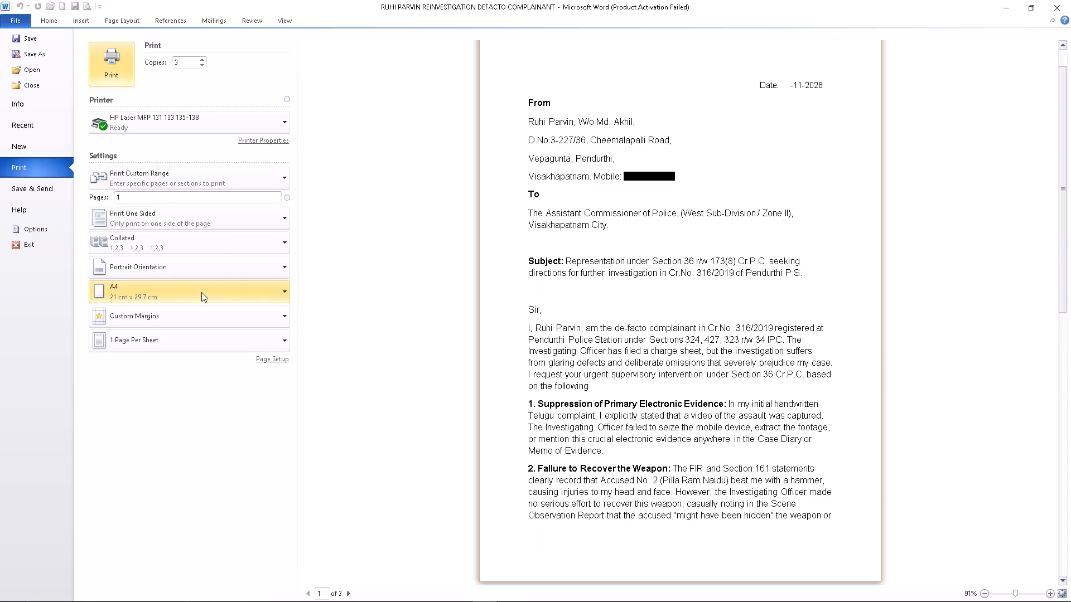
pyautogui.click(140, 203)
pyautogui.click(141, 199)
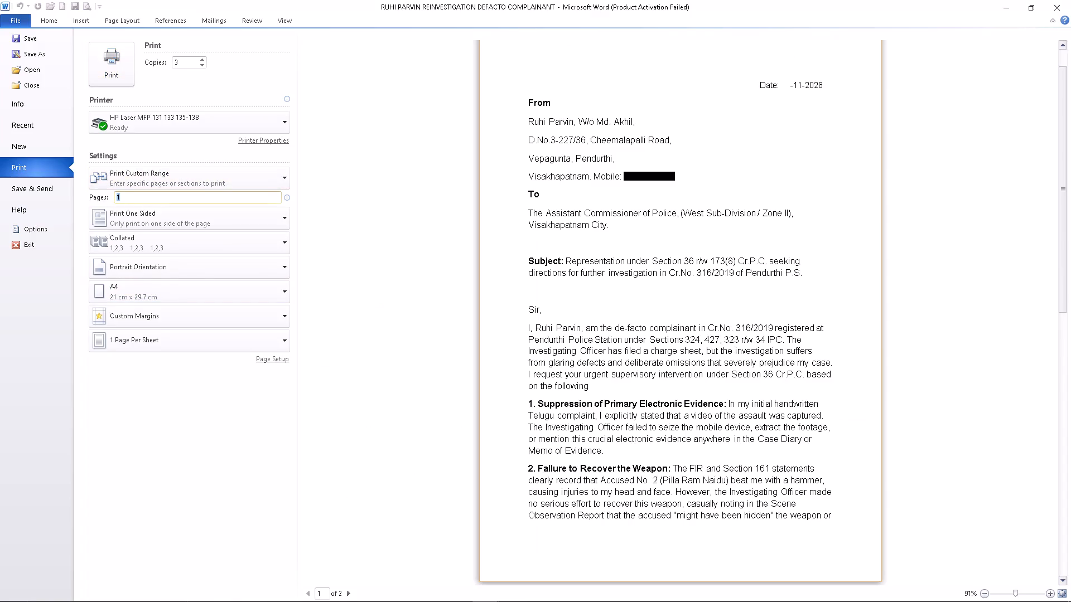
pyautogui.press('BackSpace')
pyautogui.press('2')
pyautogui.click(97, 77)
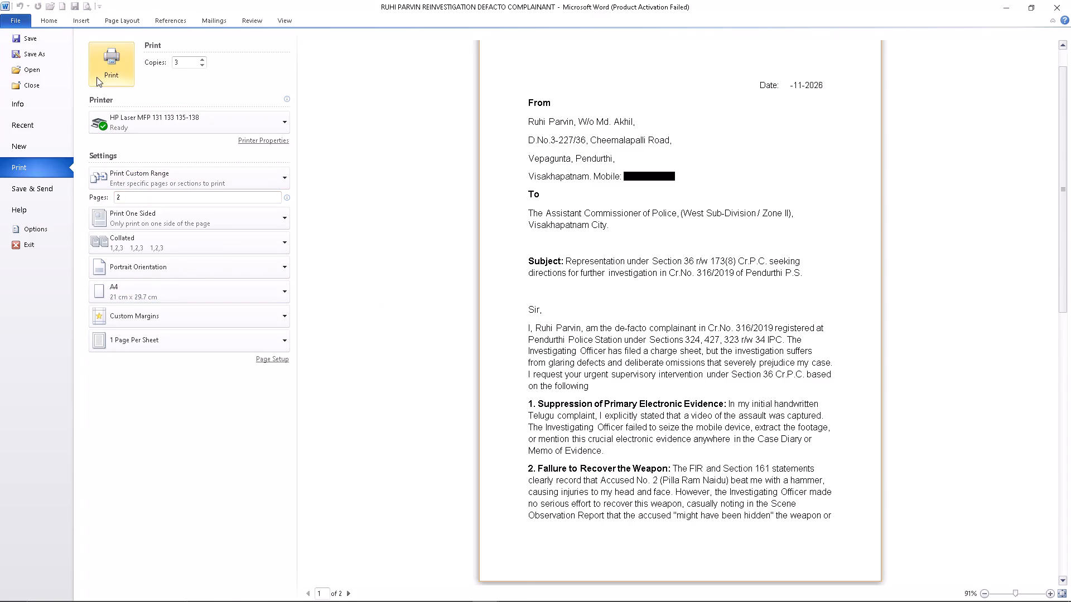
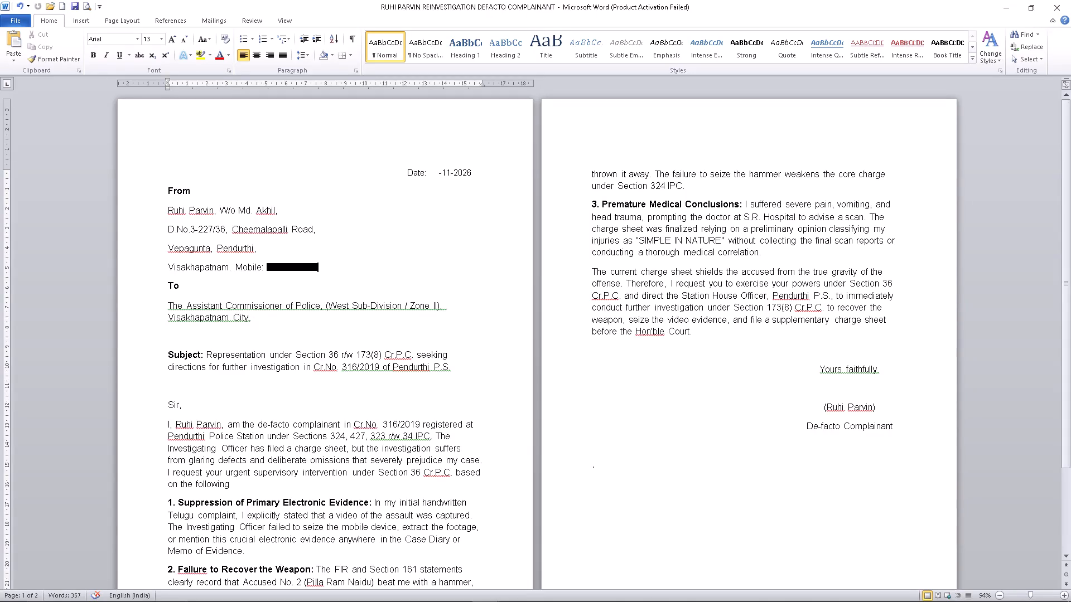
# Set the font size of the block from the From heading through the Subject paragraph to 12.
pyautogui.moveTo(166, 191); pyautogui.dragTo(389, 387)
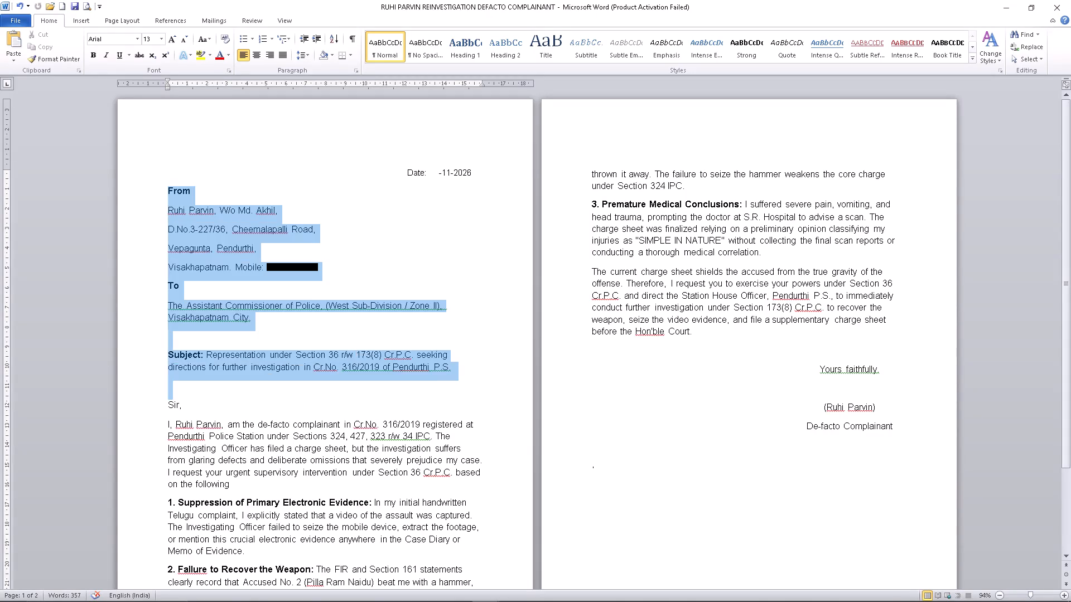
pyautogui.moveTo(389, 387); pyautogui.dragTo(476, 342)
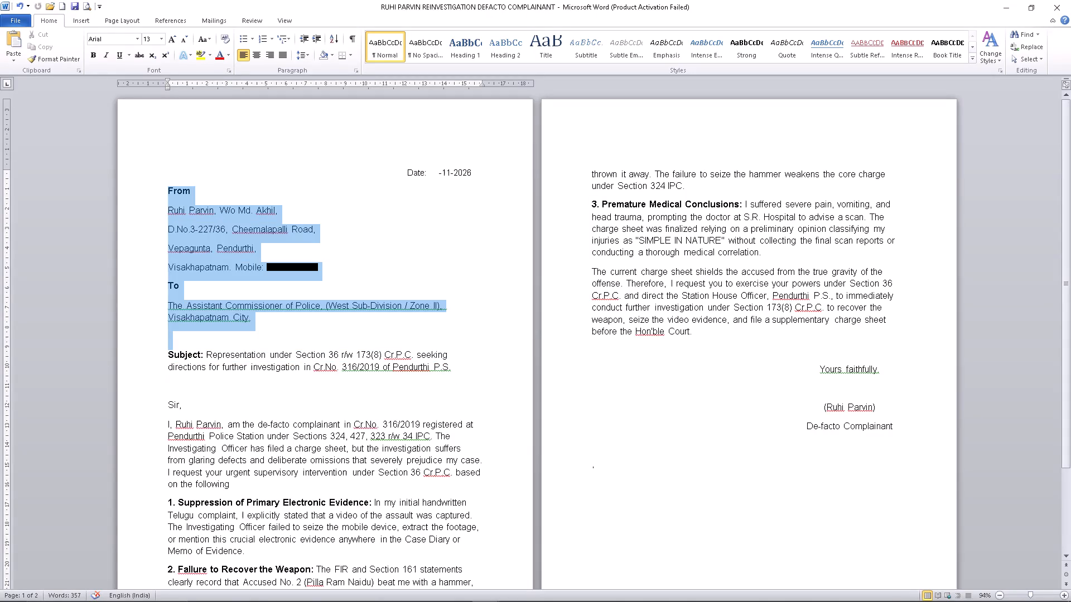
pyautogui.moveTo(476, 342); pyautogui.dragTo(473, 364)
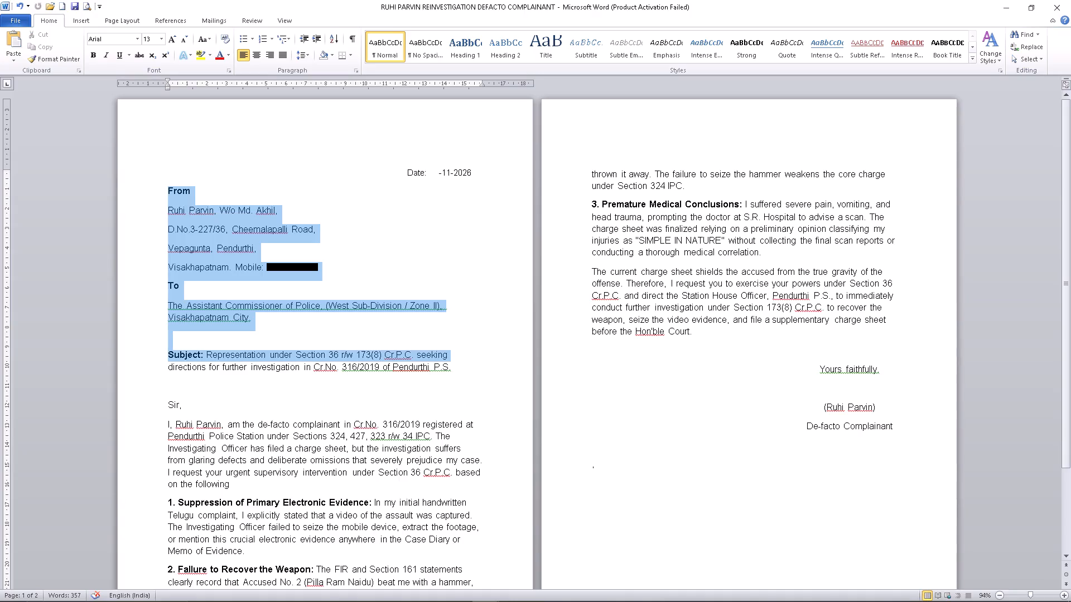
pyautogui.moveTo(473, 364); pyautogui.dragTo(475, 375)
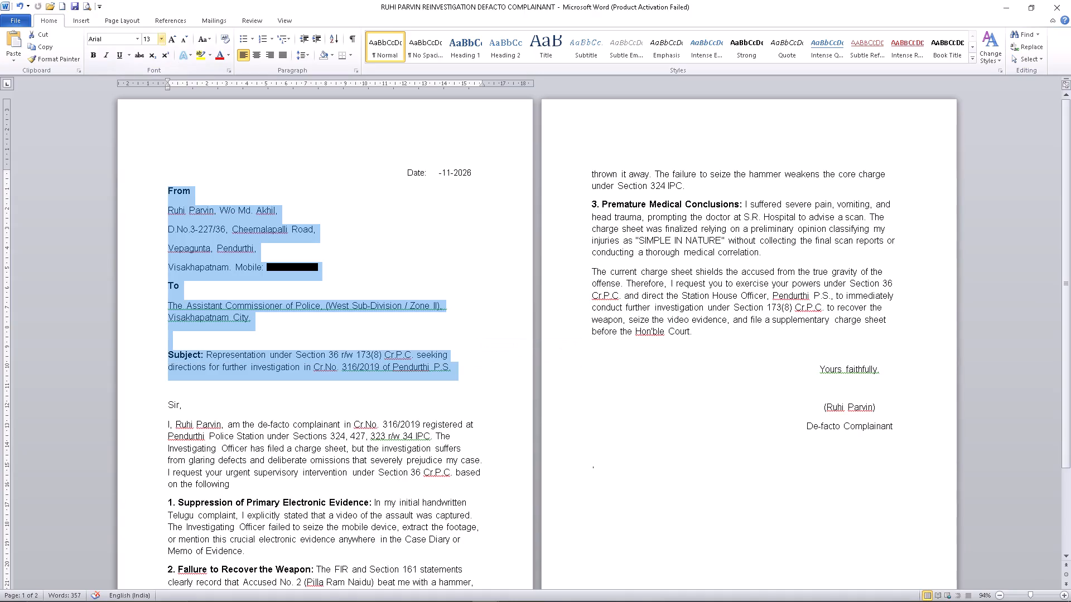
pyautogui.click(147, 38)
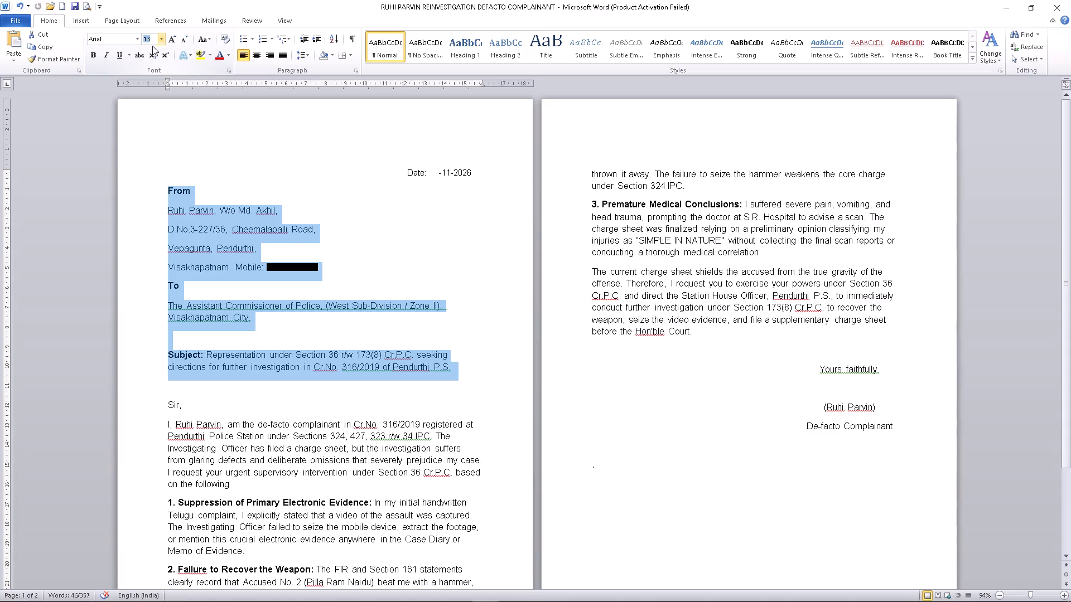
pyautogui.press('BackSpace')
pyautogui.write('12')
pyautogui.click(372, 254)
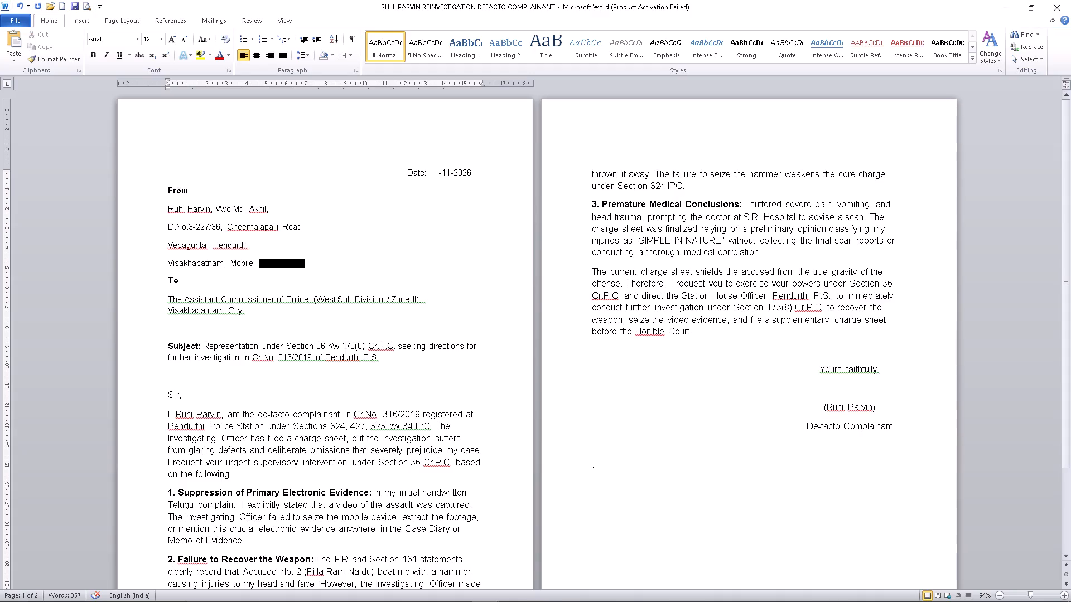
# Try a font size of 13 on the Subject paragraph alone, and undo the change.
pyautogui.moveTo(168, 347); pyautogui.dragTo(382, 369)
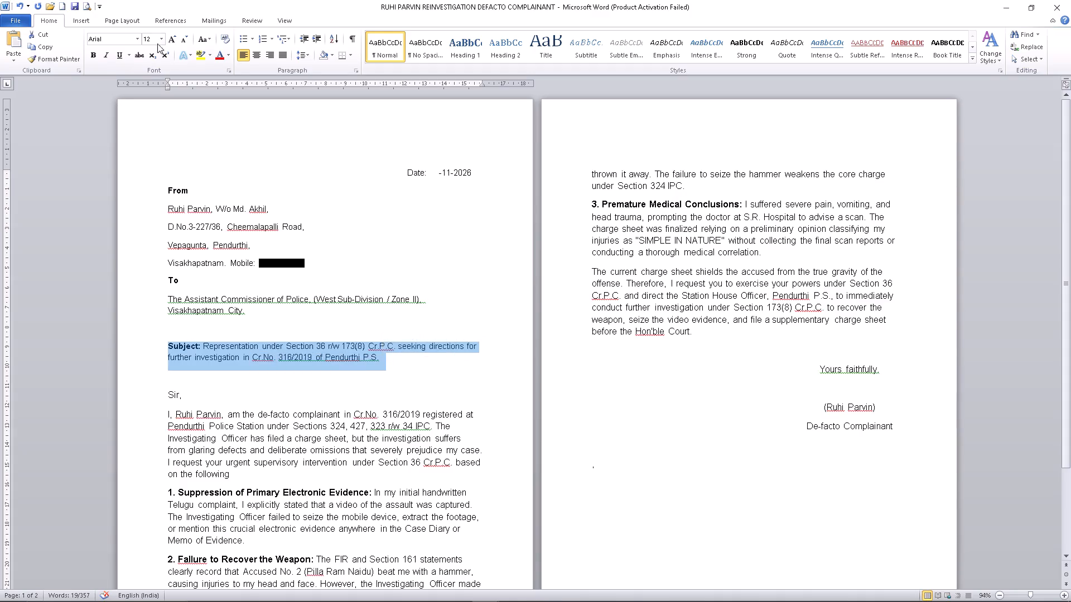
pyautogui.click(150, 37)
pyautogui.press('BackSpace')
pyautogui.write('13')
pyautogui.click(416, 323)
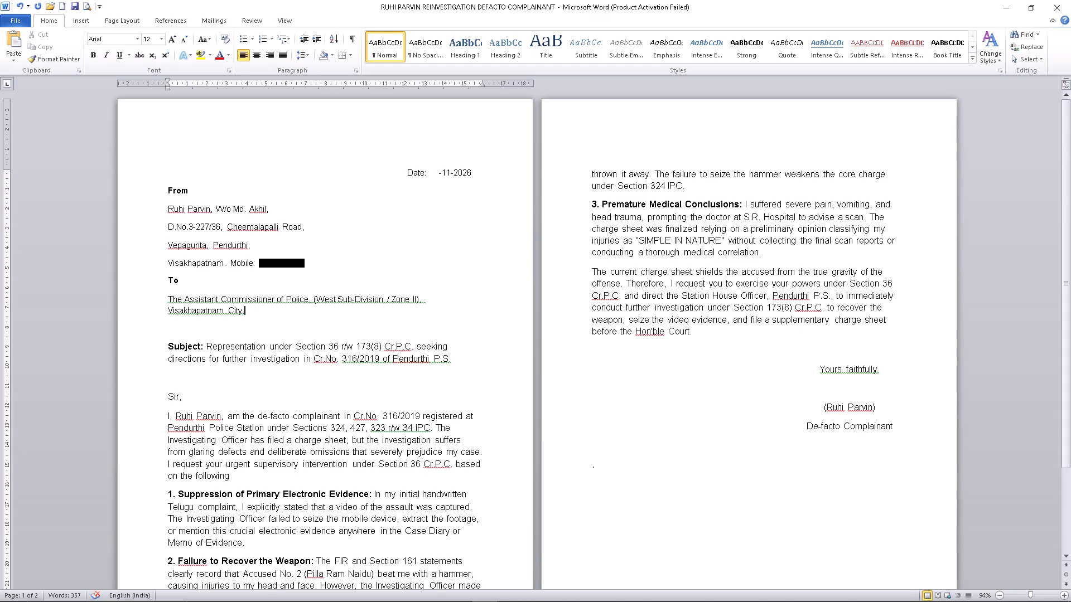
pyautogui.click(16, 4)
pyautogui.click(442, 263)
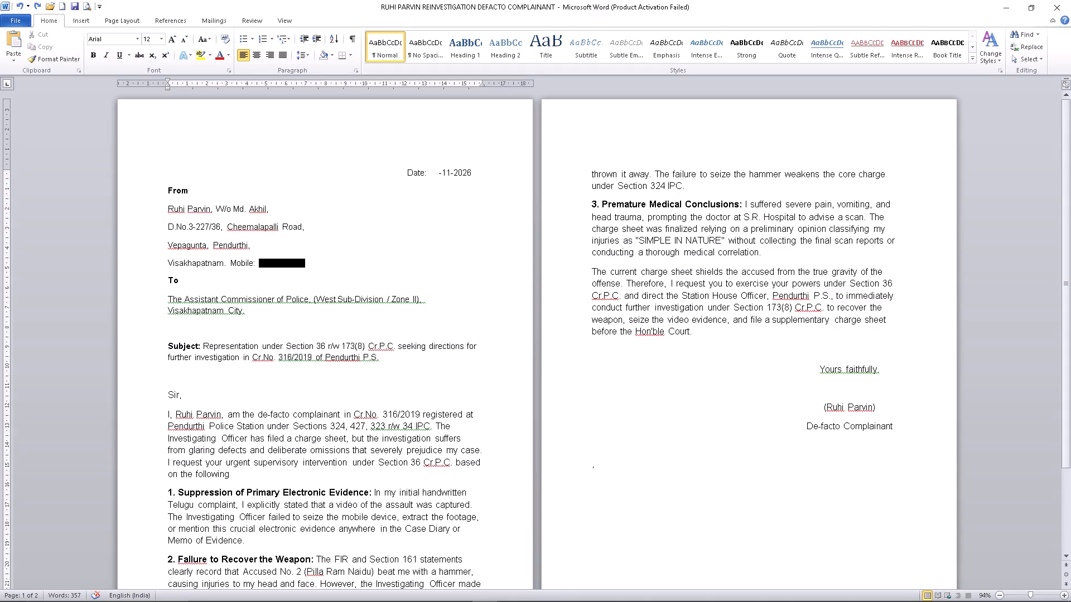
# Set the font size of the whole block from the From heading through the Subject paragraph to 13.
pyautogui.scroll(-3, 282, 361)
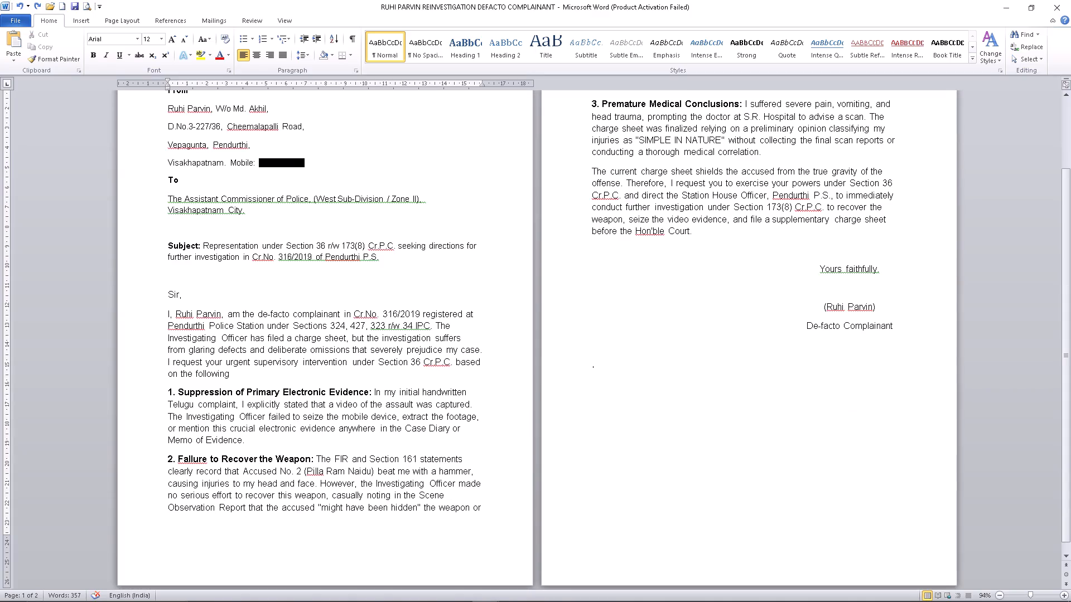
pyautogui.scroll(3, 279, 366)
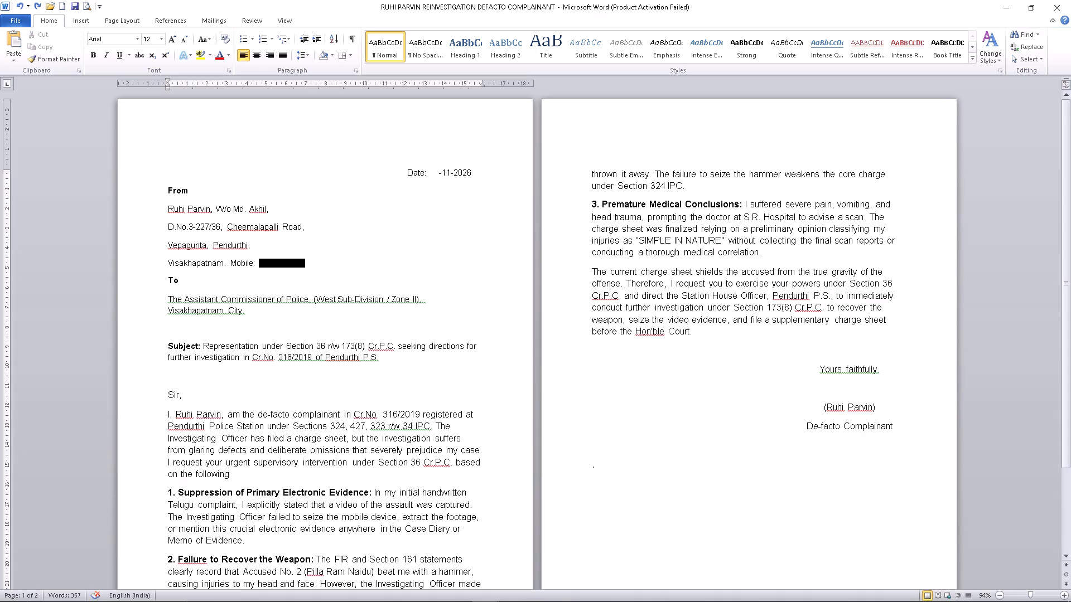
pyautogui.scroll(-2, 383, 335)
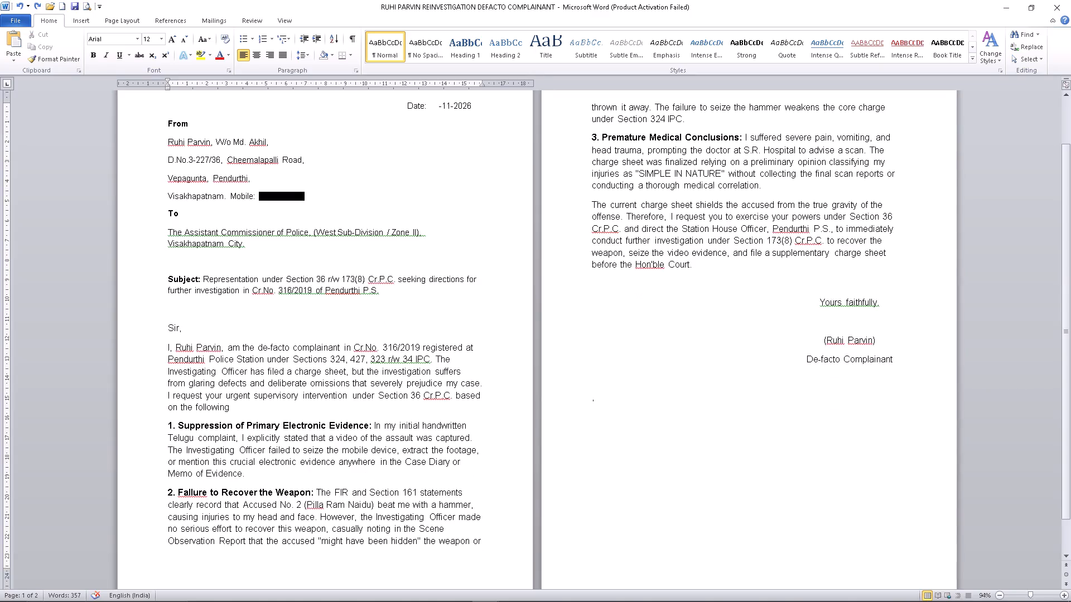
pyautogui.moveTo(164, 124); pyautogui.dragTo(410, 299)
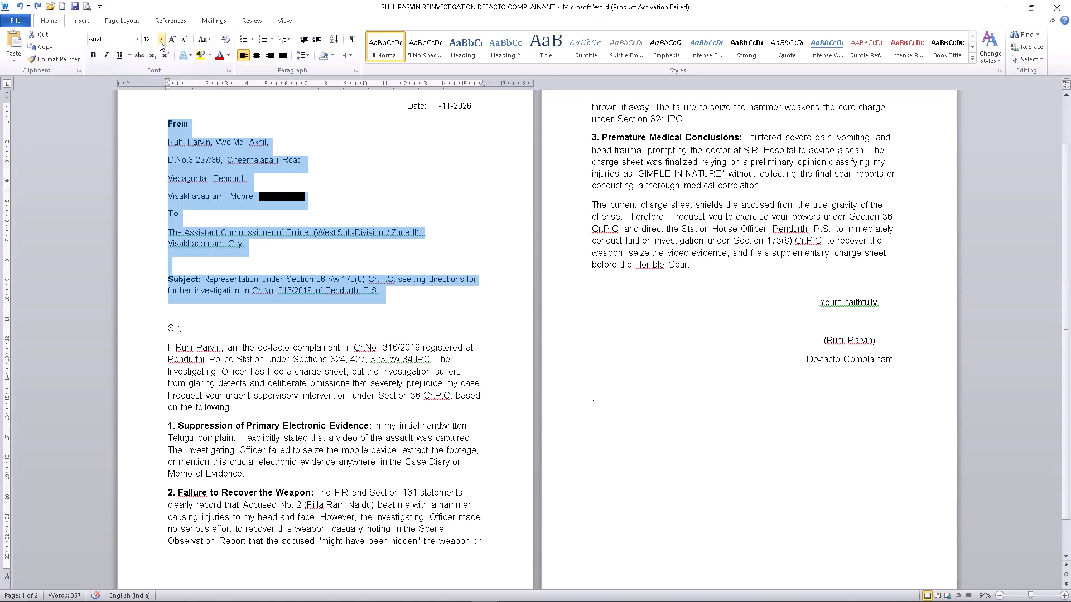
pyautogui.click(150, 40)
pyautogui.press('BackSpace')
pyautogui.write('13')
pyautogui.click(414, 314)
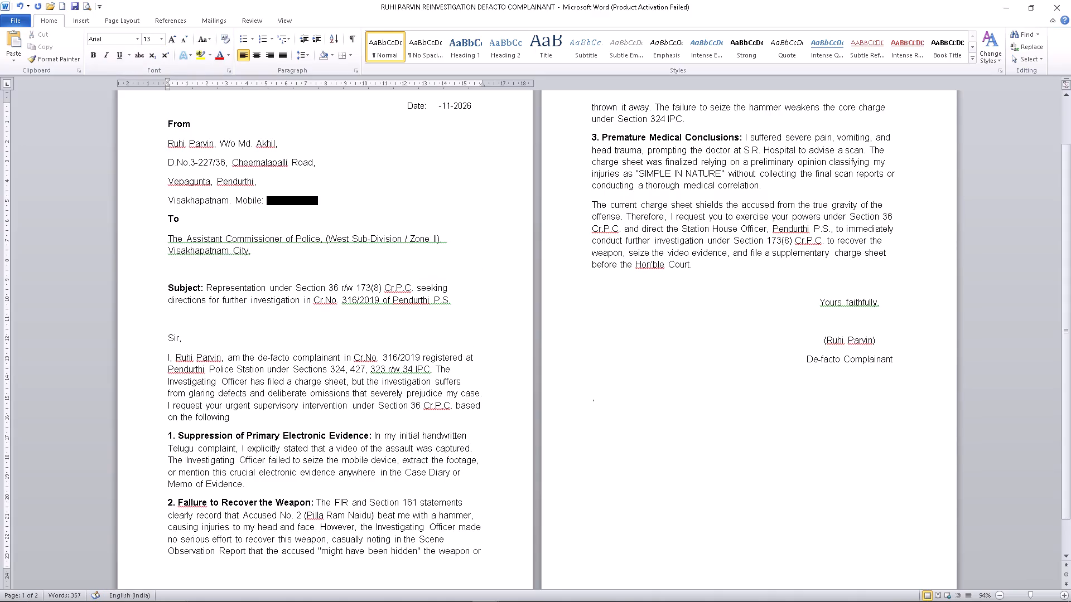
# Set the font size of everything from the salutation Sir to the end of the letter to 14.
pyautogui.moveTo(162, 338); pyautogui.dragTo(763, 503)
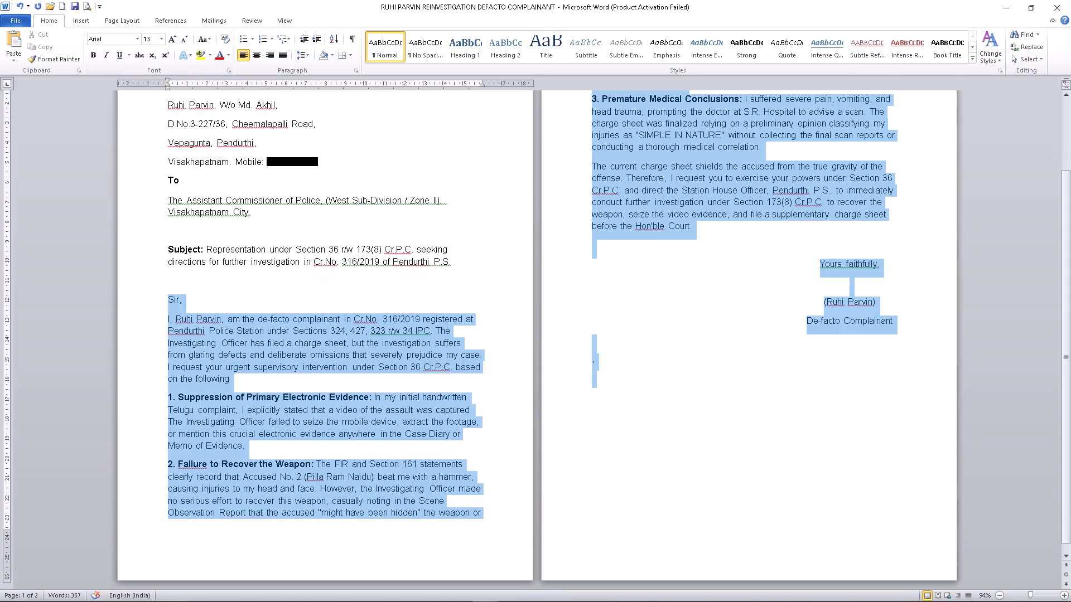
pyautogui.moveTo(763, 503); pyautogui.dragTo(762, 503)
pyautogui.click(161, 43)
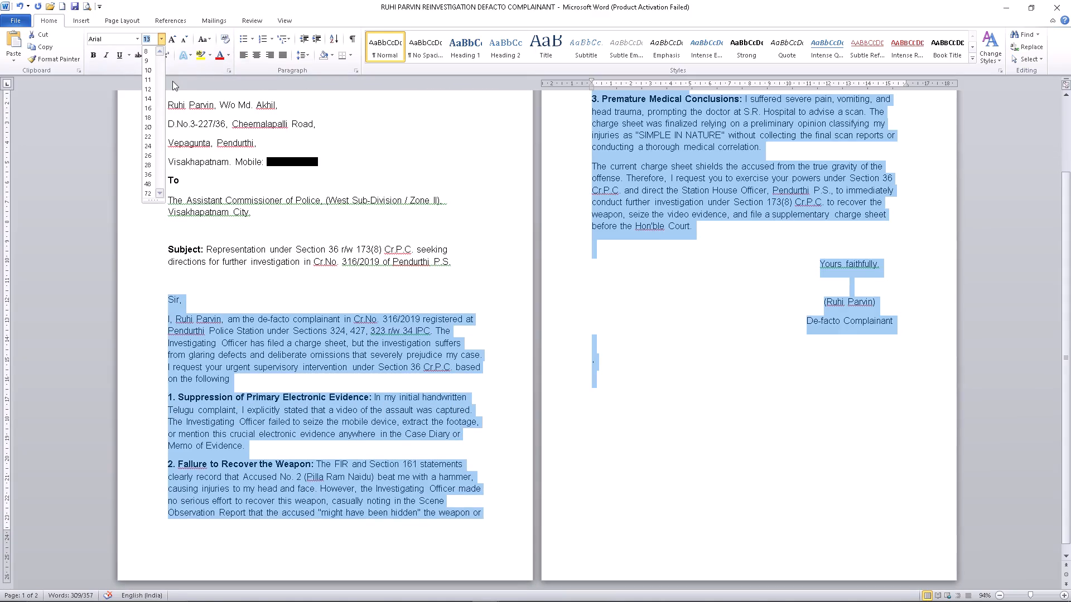
pyautogui.click(147, 100)
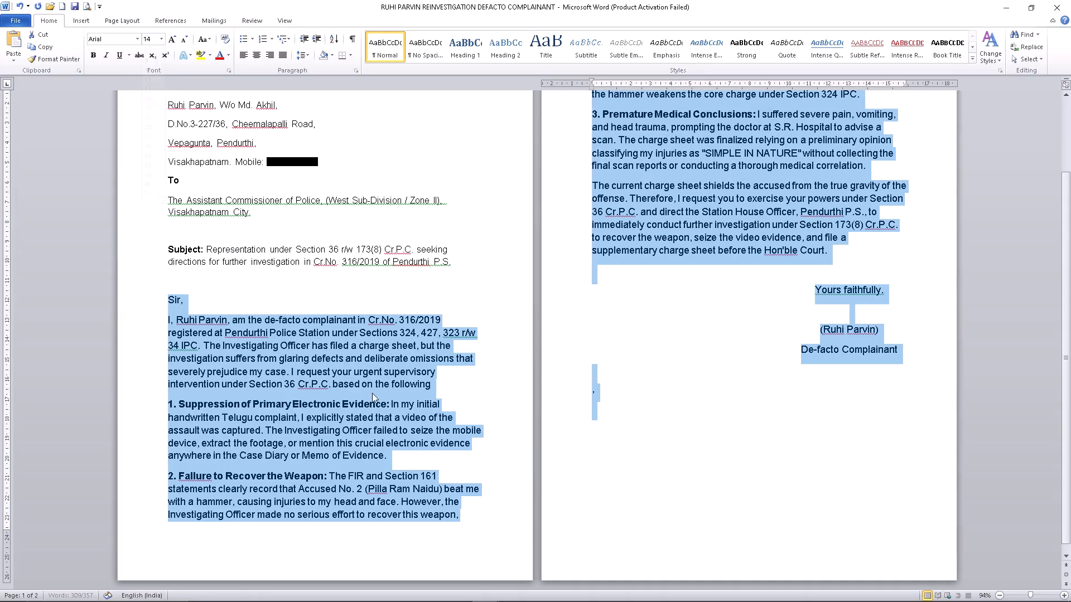
pyautogui.click(288, 295)
# Set the font size of the Date line at the top of the letter to 13.
pyautogui.scroll(6, 540, 513)
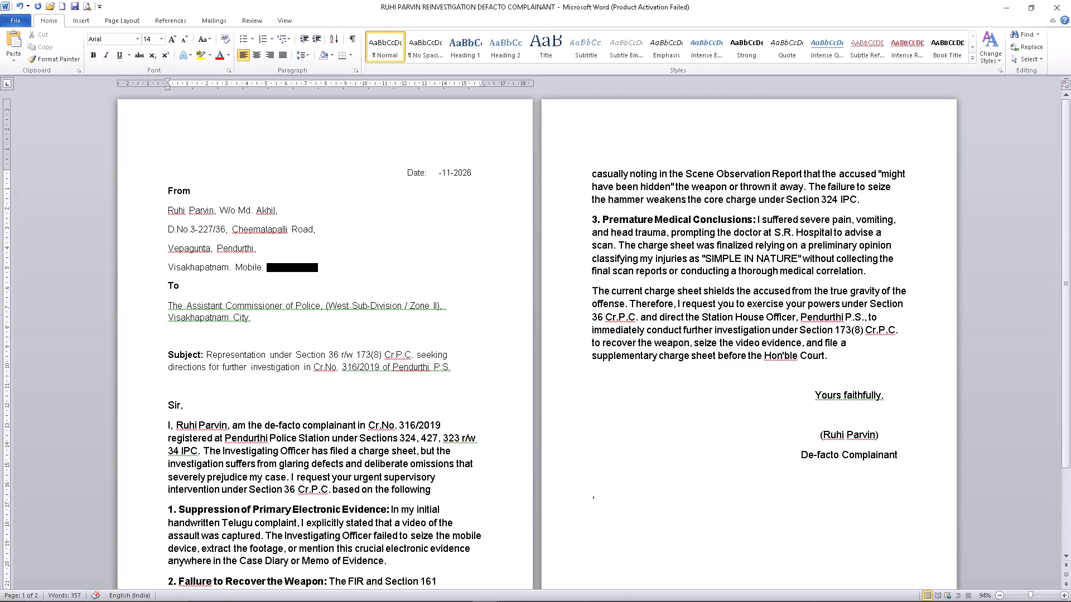
pyautogui.moveTo(406, 172); pyautogui.dragTo(475, 179)
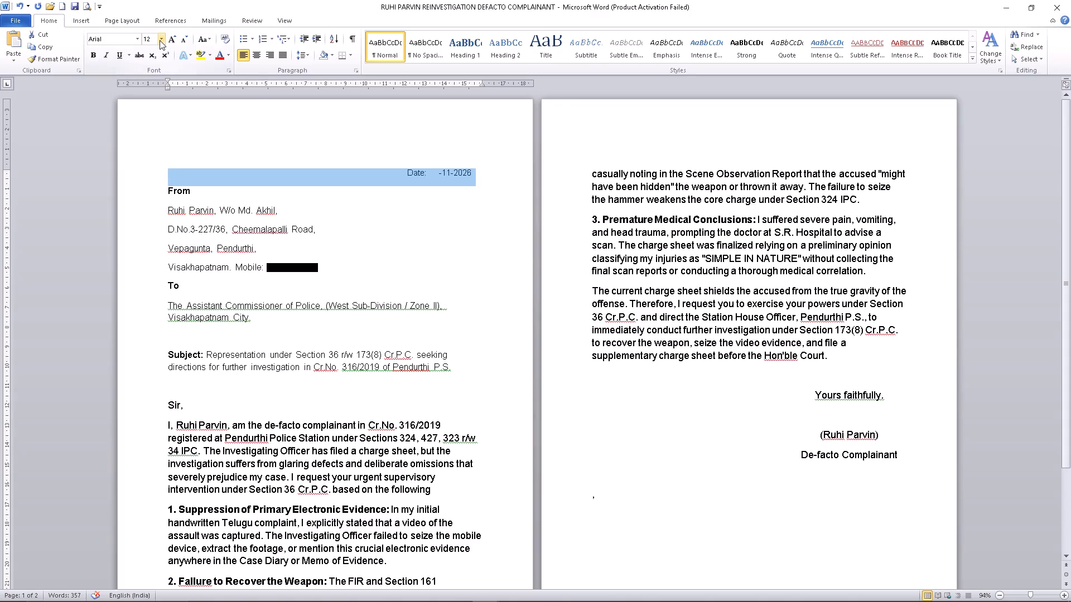
pyautogui.click(155, 40)
pyautogui.press('BackSpace')
pyautogui.press('1')
pyautogui.press('Return')
pyautogui.press('3')
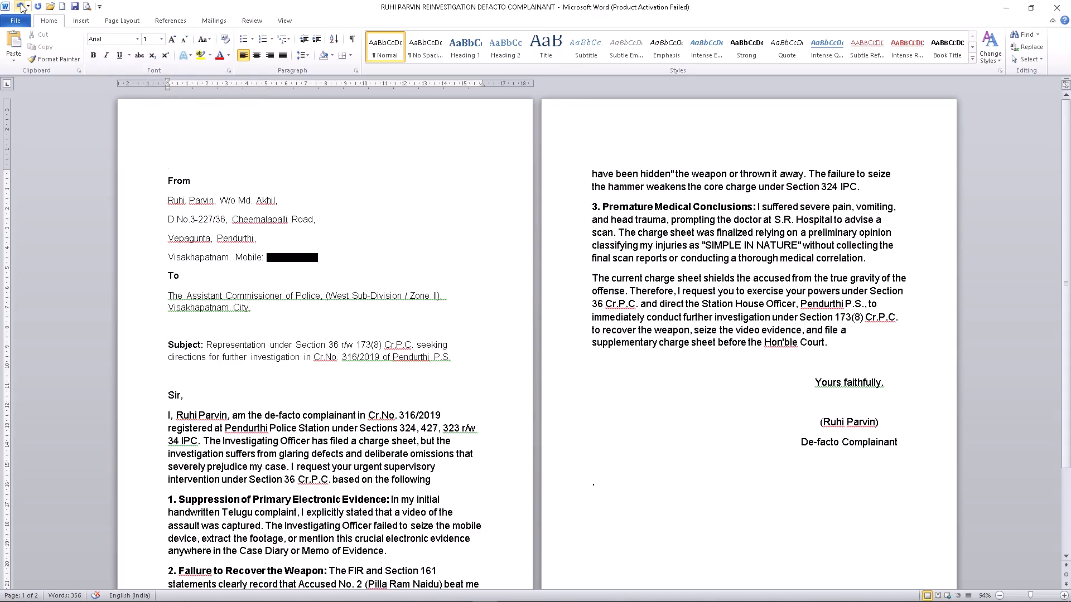
pyautogui.click(21, 3)
pyautogui.click(21, 3)
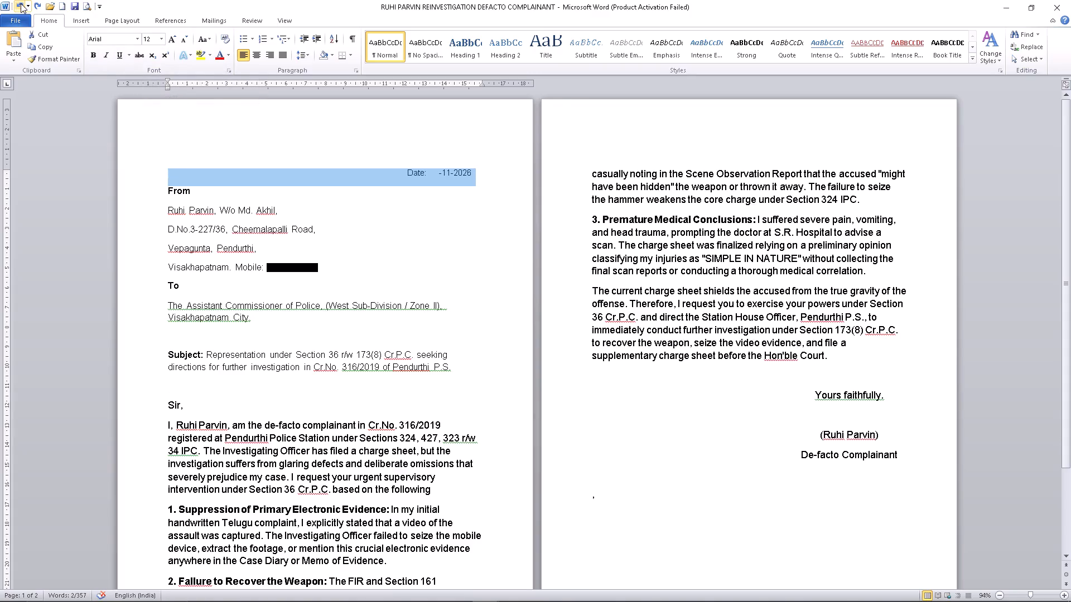
pyautogui.click(156, 39)
pyautogui.press('BackSpace')
pyautogui.press('1')
pyautogui.press('3')
pyautogui.click(237, 119)
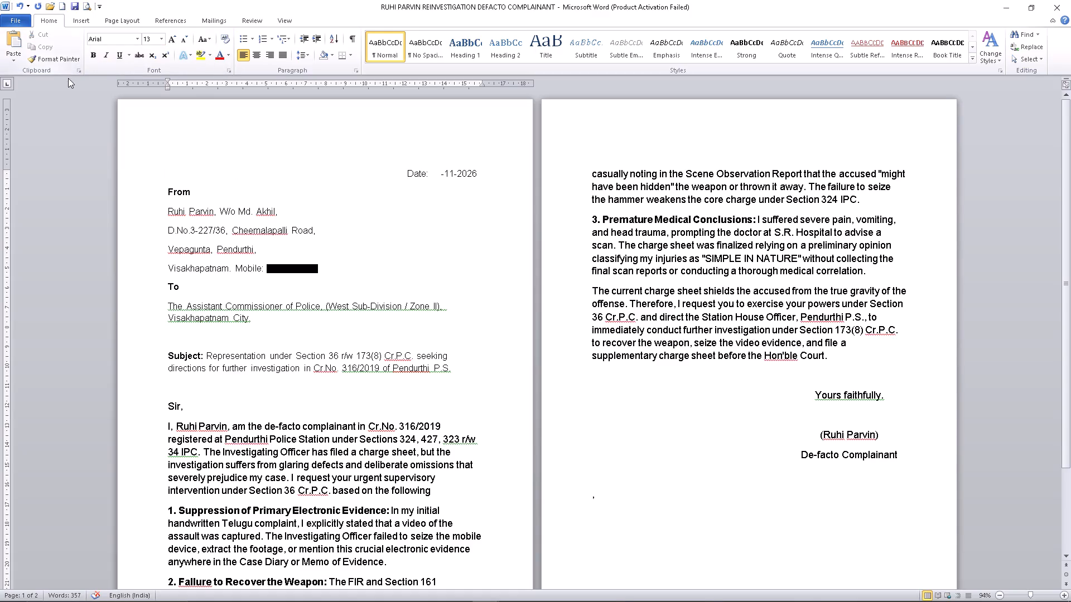
# Save the resized letter under its existing name.
pyautogui.click(2, 24)
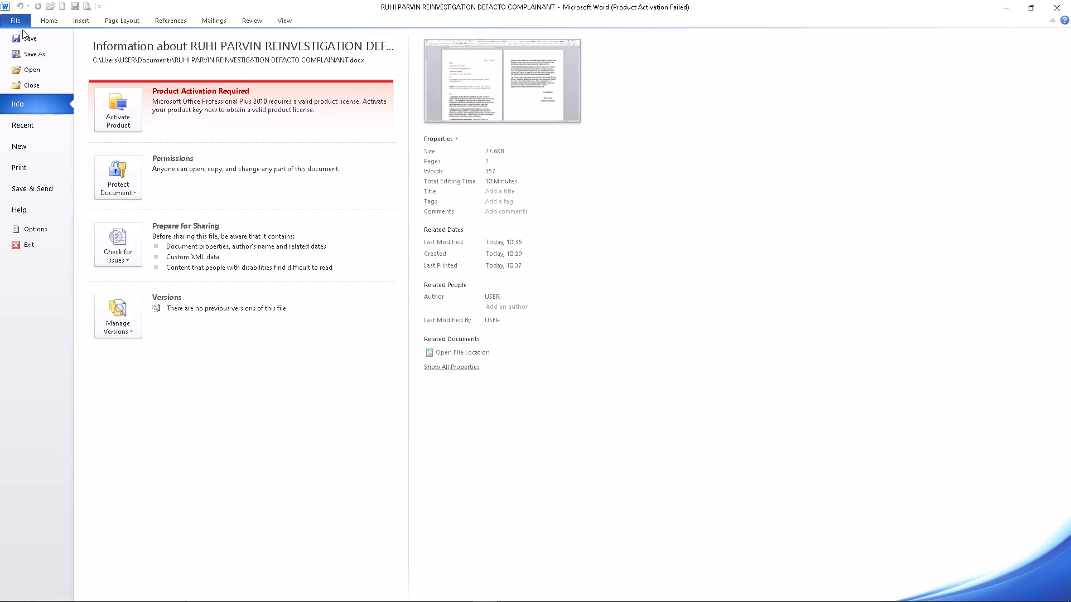
pyautogui.click(26, 41)
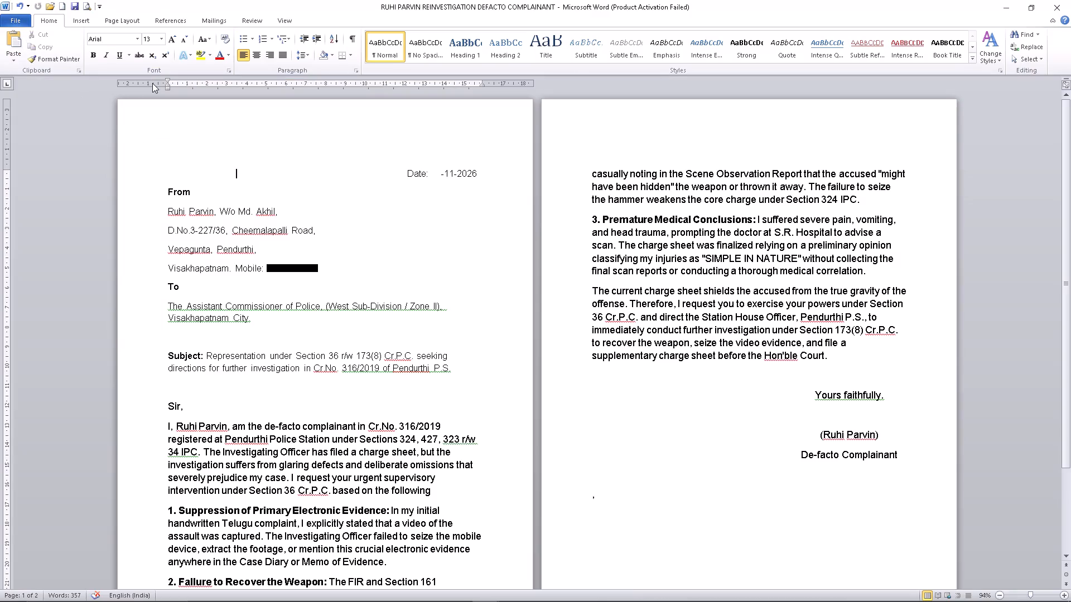
# Check the letter's first page in the print preview and return to editing without printing.
pyautogui.hotkey('ctrl', 'p')
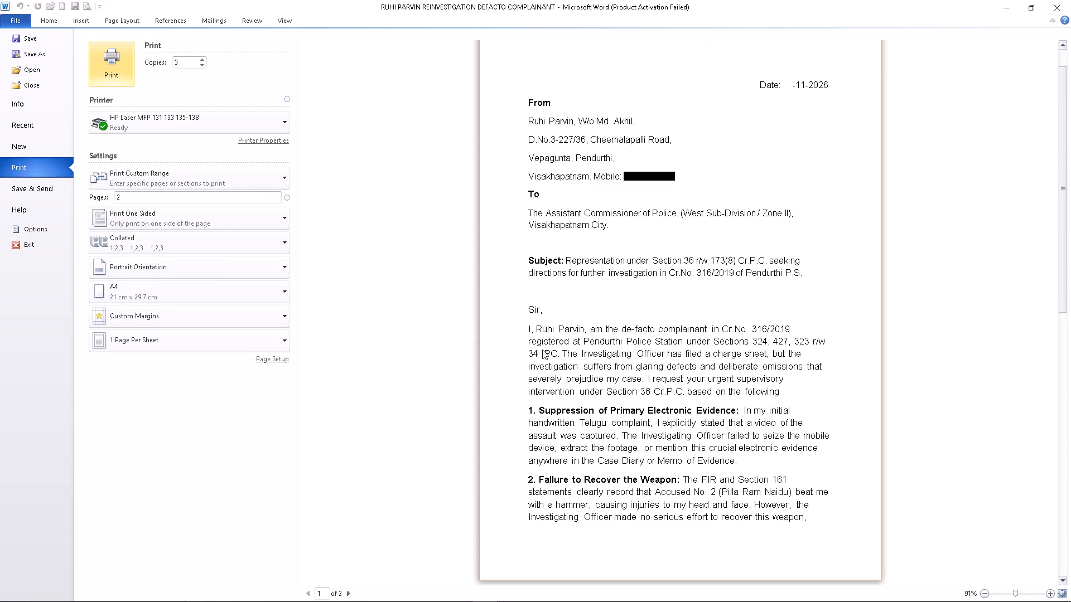
pyautogui.click(21, 20)
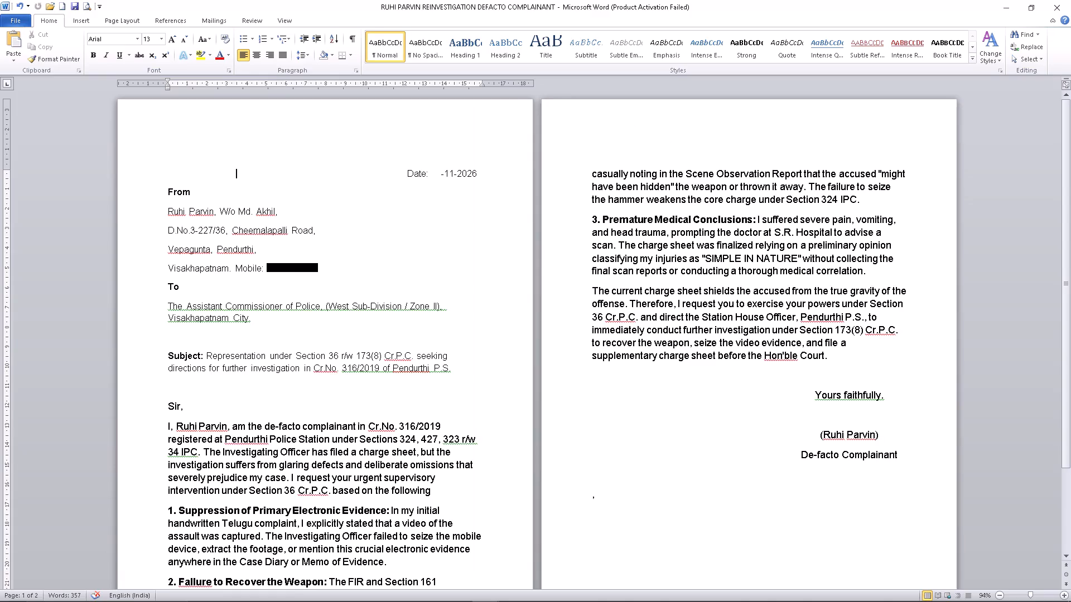
# Insert a blank line between the sender's mobile line and the To heading.
pyautogui.click(332, 277)
pyautogui.press('Return')
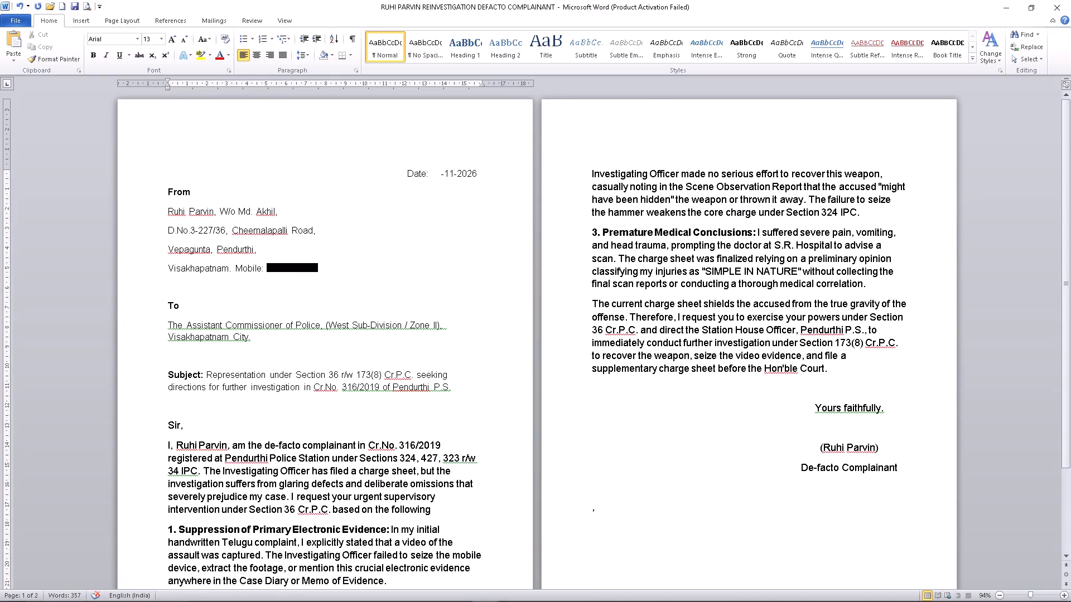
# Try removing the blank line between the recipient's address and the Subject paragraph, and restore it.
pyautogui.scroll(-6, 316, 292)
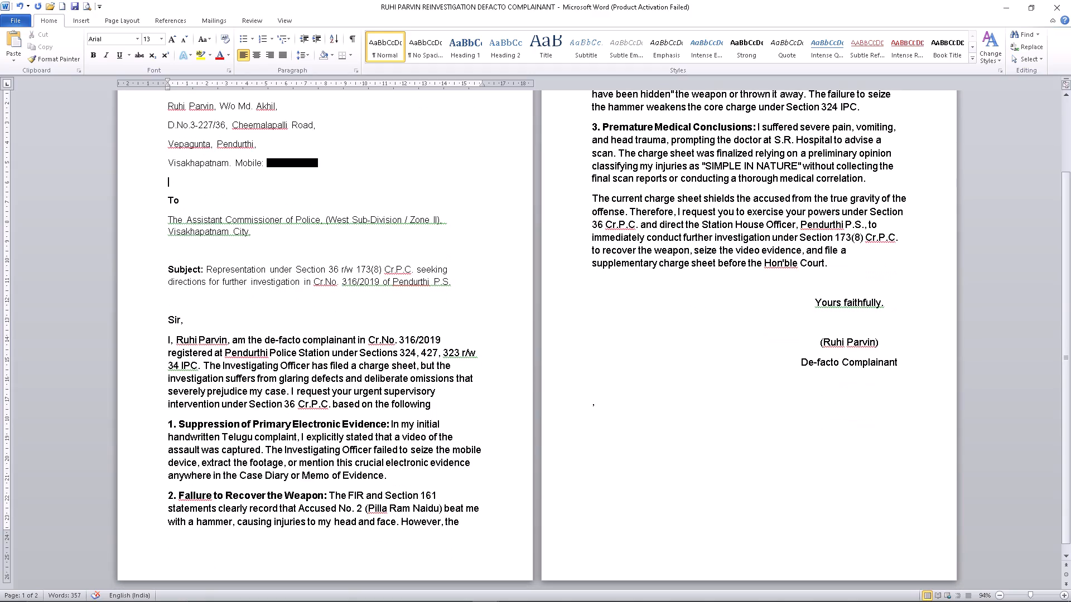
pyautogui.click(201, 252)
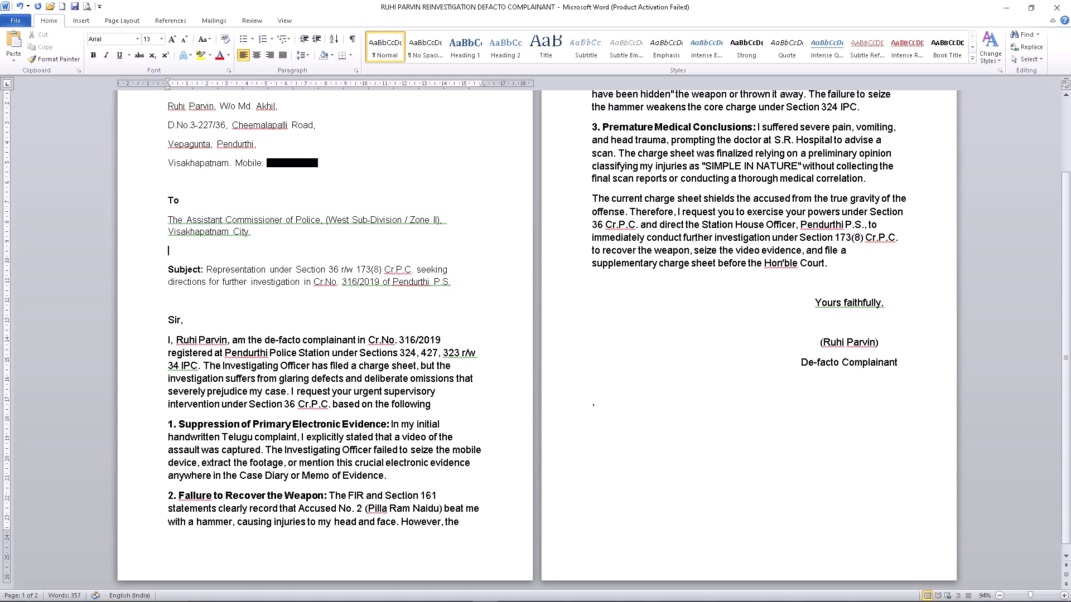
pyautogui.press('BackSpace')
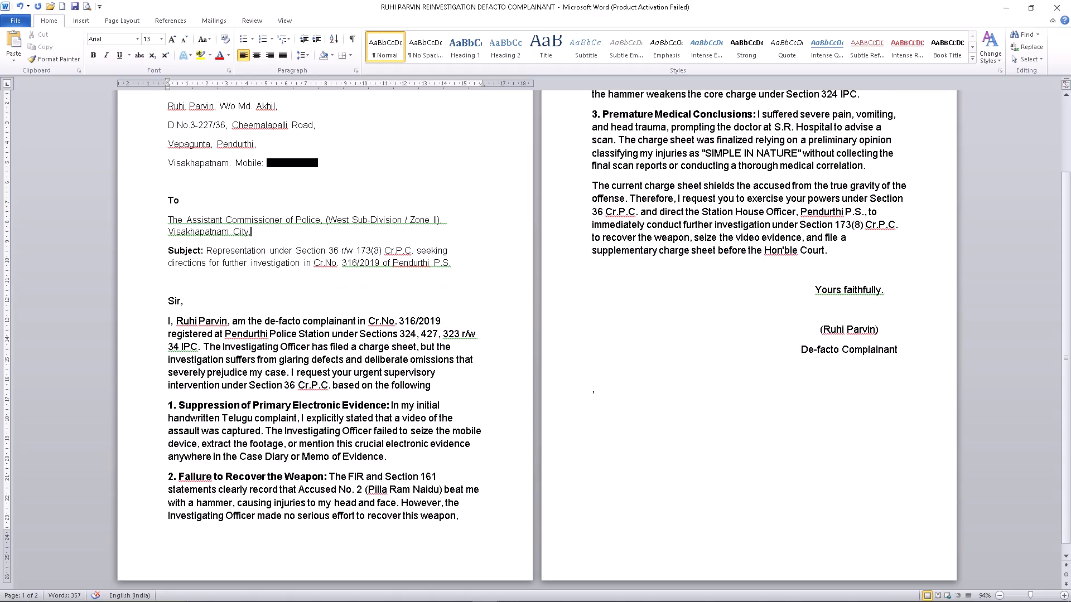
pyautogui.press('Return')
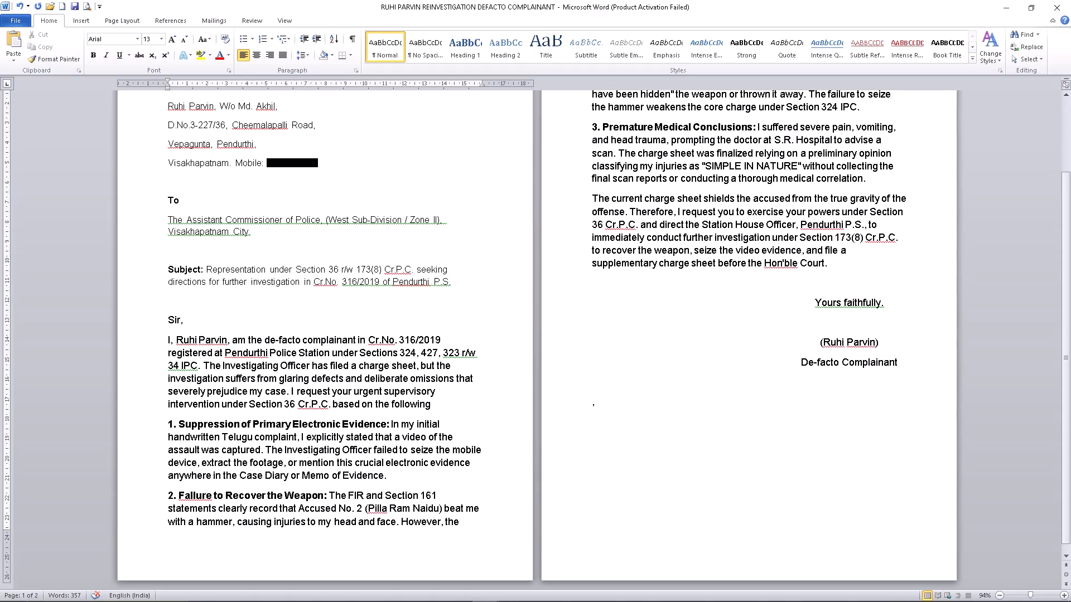
# Make the salutation "Sir," above the letter's body bold.
pyautogui.scroll(5, 234, 307)
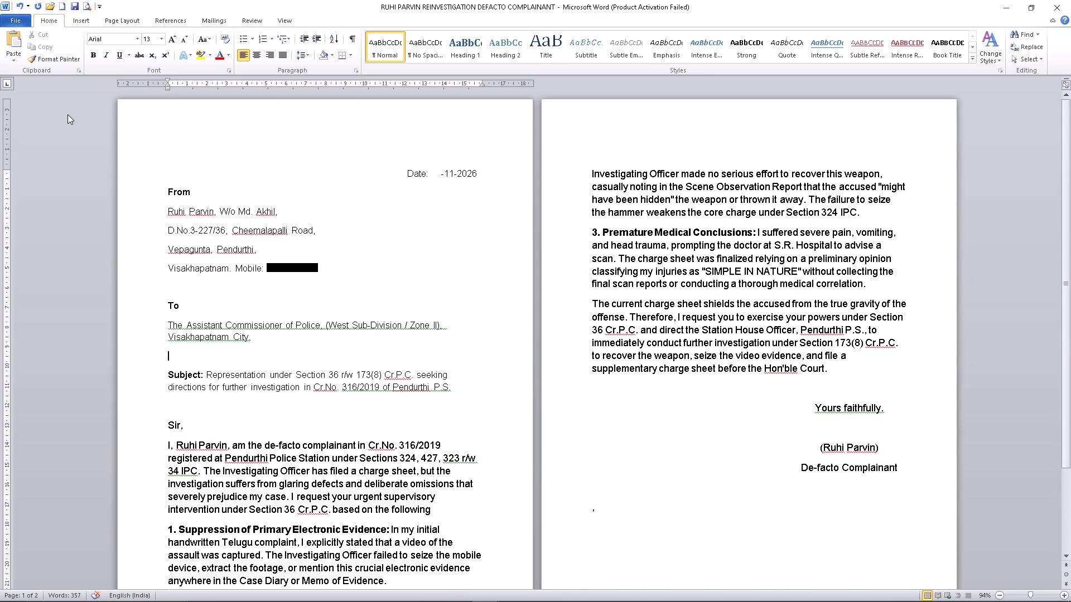
pyautogui.click(0, 14)
pyautogui.click(30, 40)
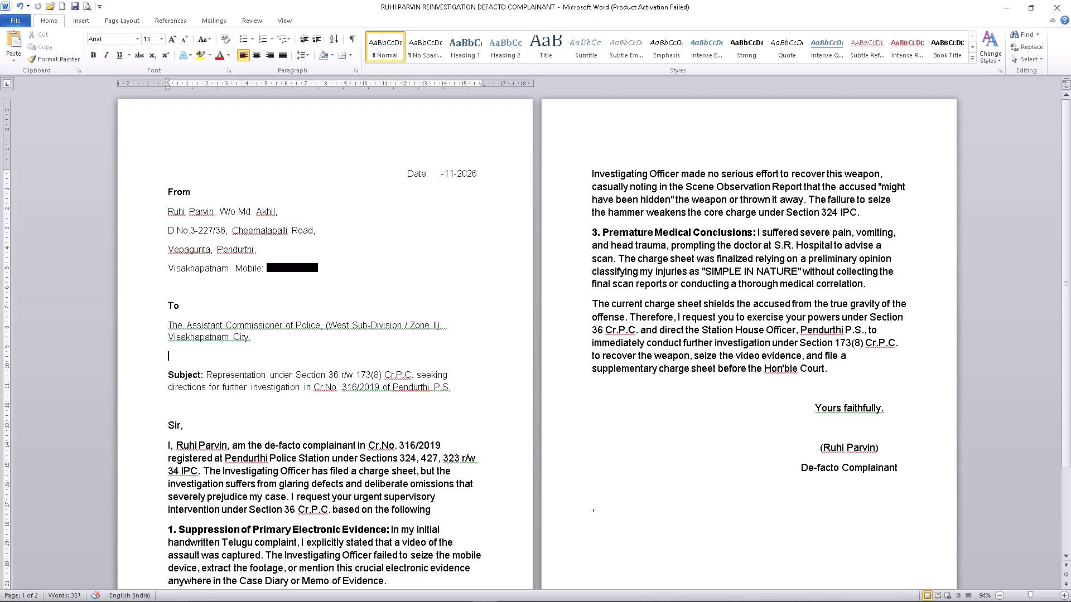
pyautogui.moveTo(167, 424); pyautogui.dragTo(187, 425)
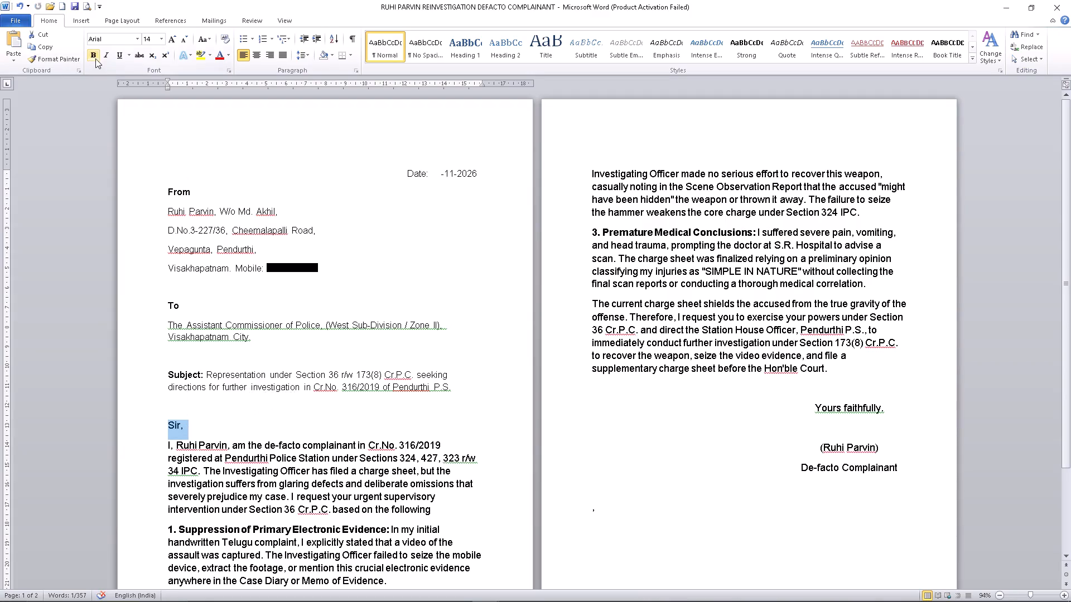
pyautogui.click(92, 57)
pyautogui.click(247, 405)
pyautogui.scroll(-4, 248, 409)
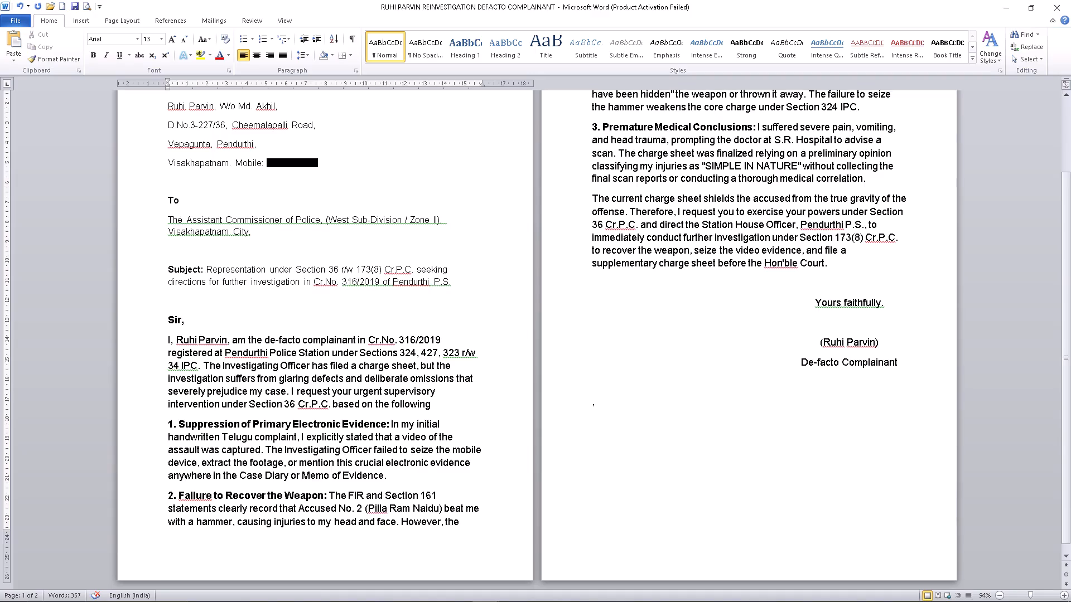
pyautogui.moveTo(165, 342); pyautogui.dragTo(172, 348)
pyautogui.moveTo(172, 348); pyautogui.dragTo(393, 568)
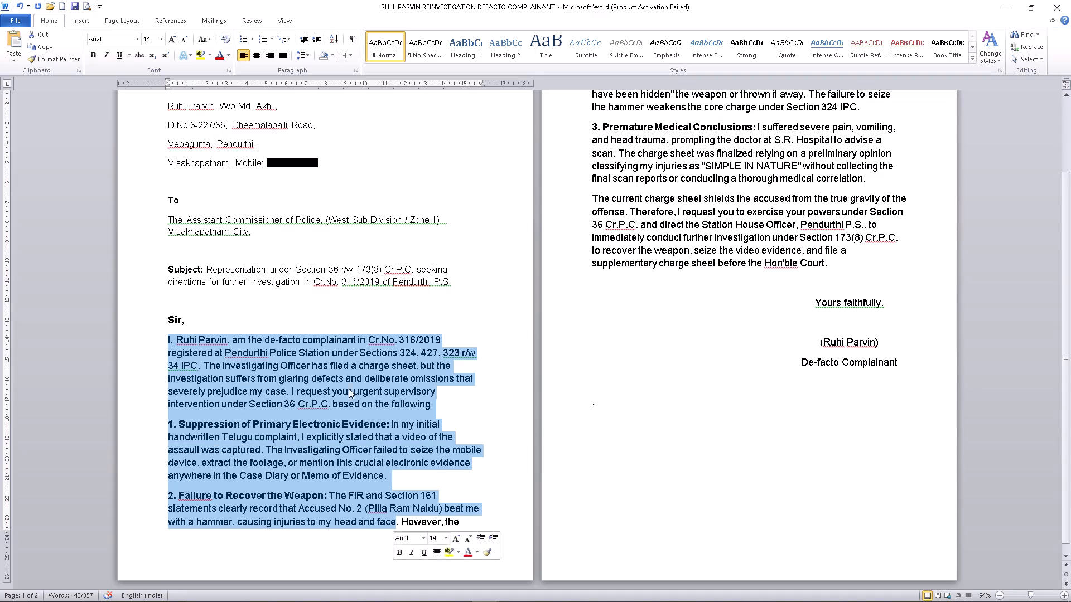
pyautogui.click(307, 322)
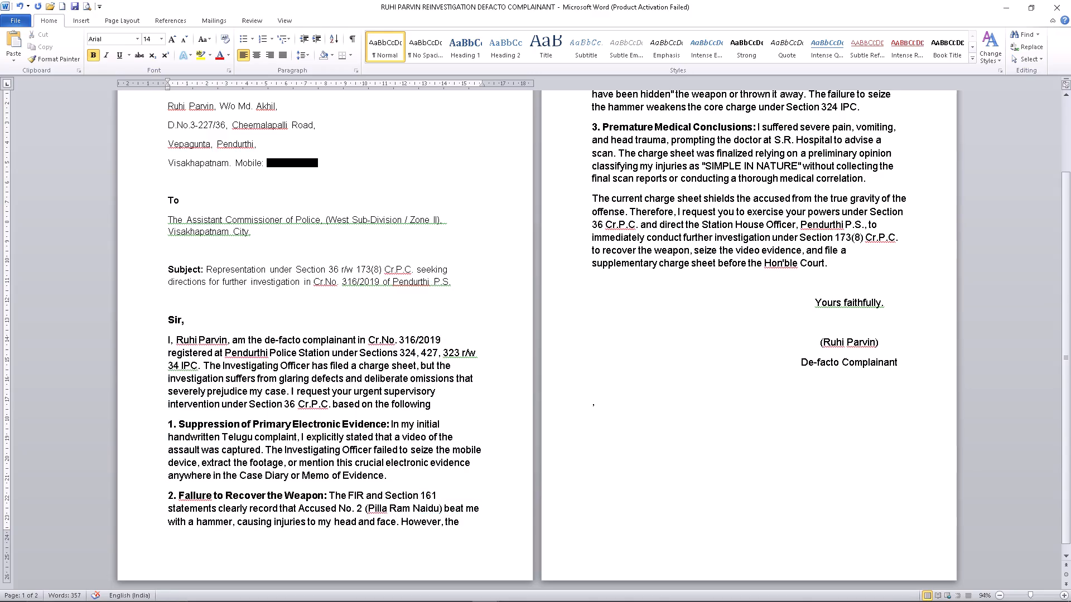
# Check the letter's first page in the print preview and return to editing without printing.
pyautogui.hotkey('ctrl', 'p')
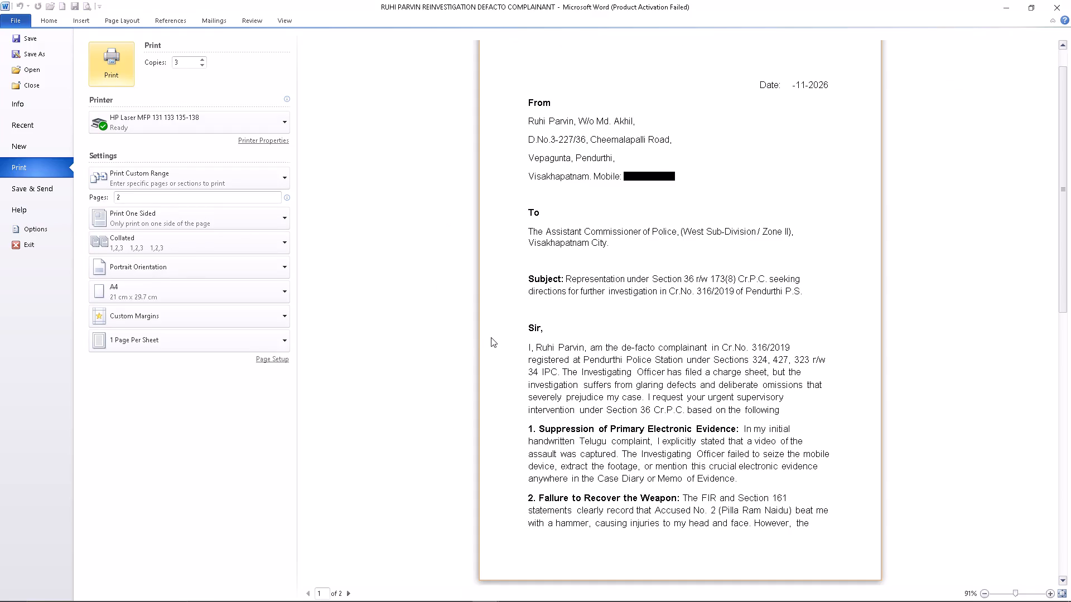
pyautogui.click(16, 18)
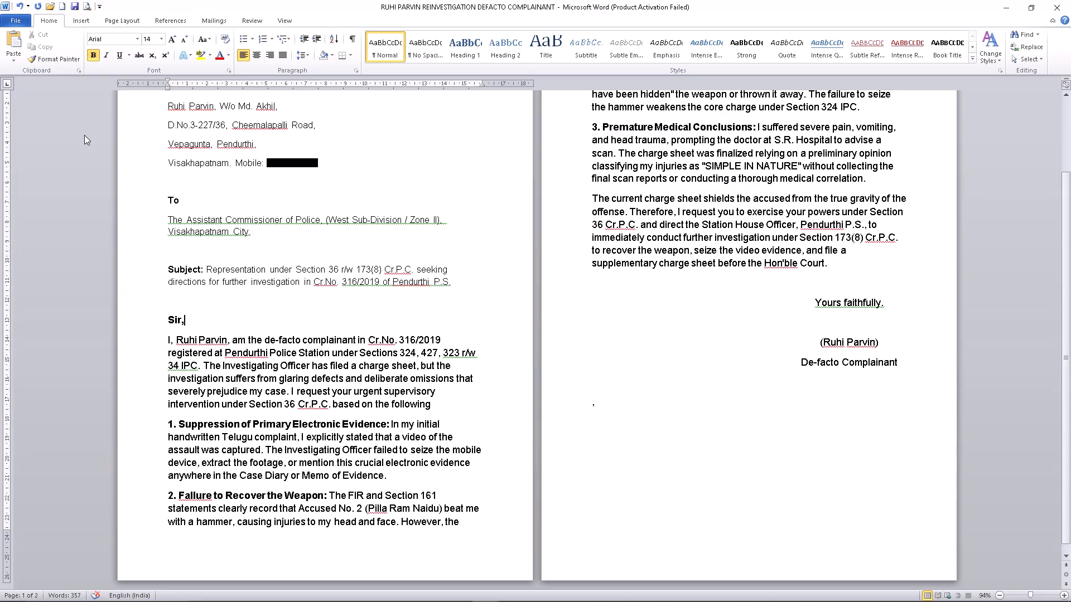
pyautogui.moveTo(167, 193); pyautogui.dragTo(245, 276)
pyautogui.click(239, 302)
pyautogui.hotkey('ctrl', 'p')
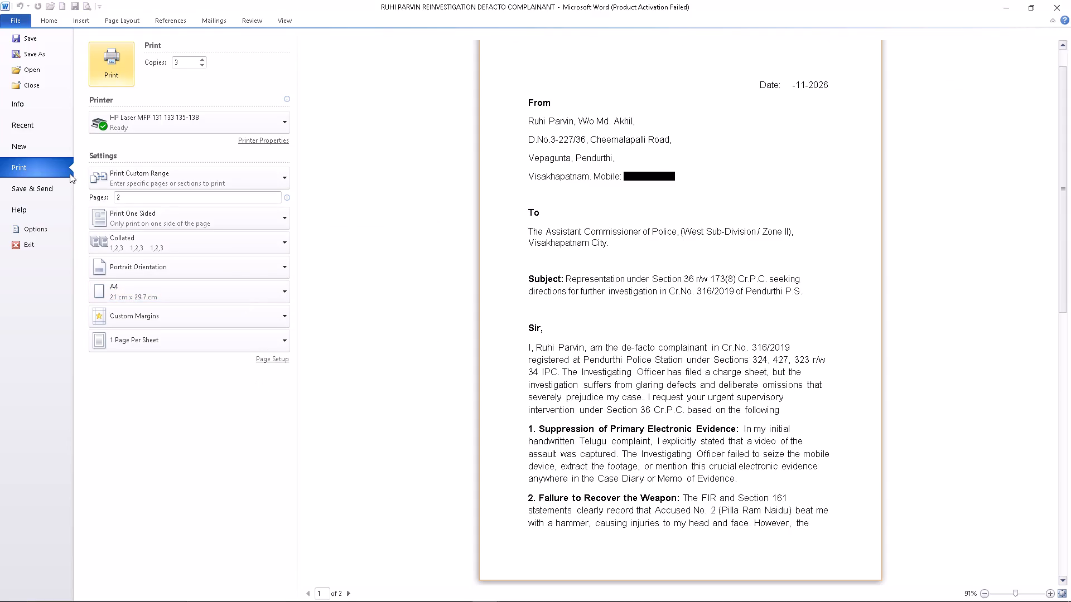
pyautogui.click(128, 200)
pyautogui.press('BackSpace')
pyautogui.press('1')
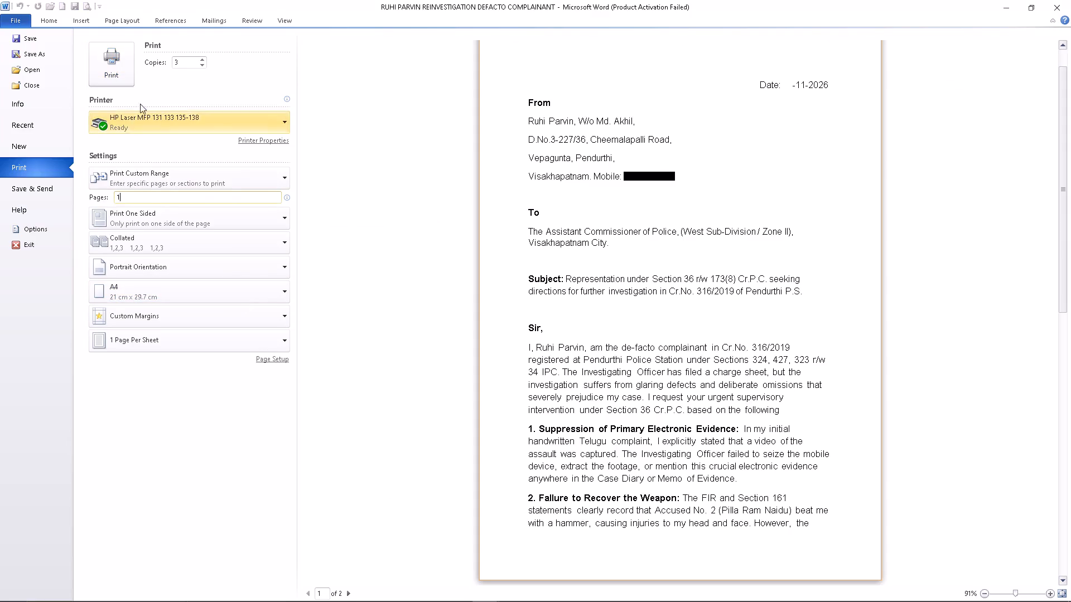
pyautogui.click(200, 61)
pyautogui.doubleClick(204, 67)
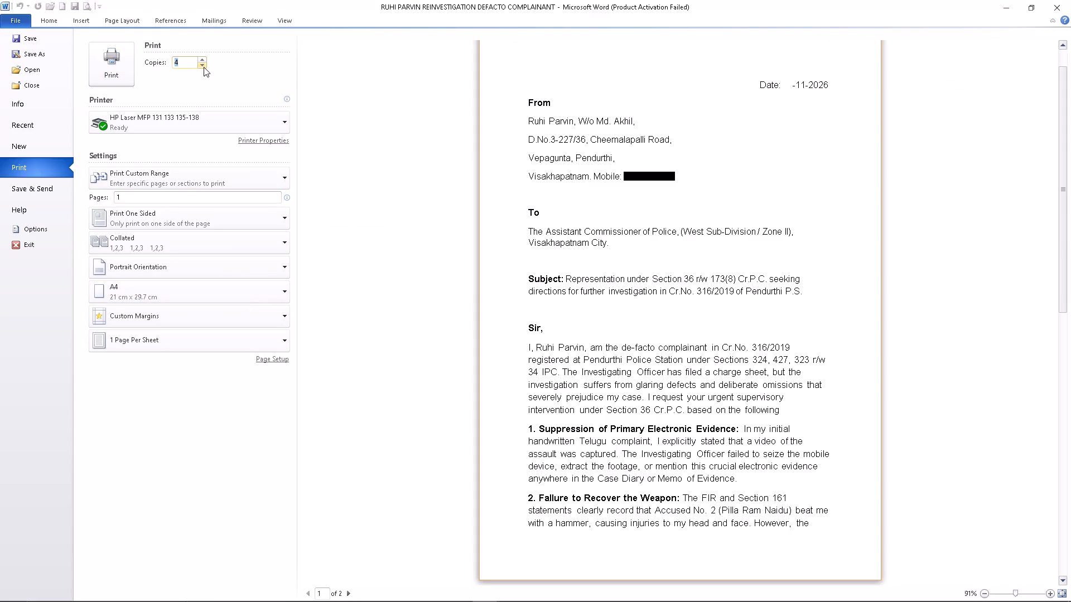
pyautogui.click(122, 74)
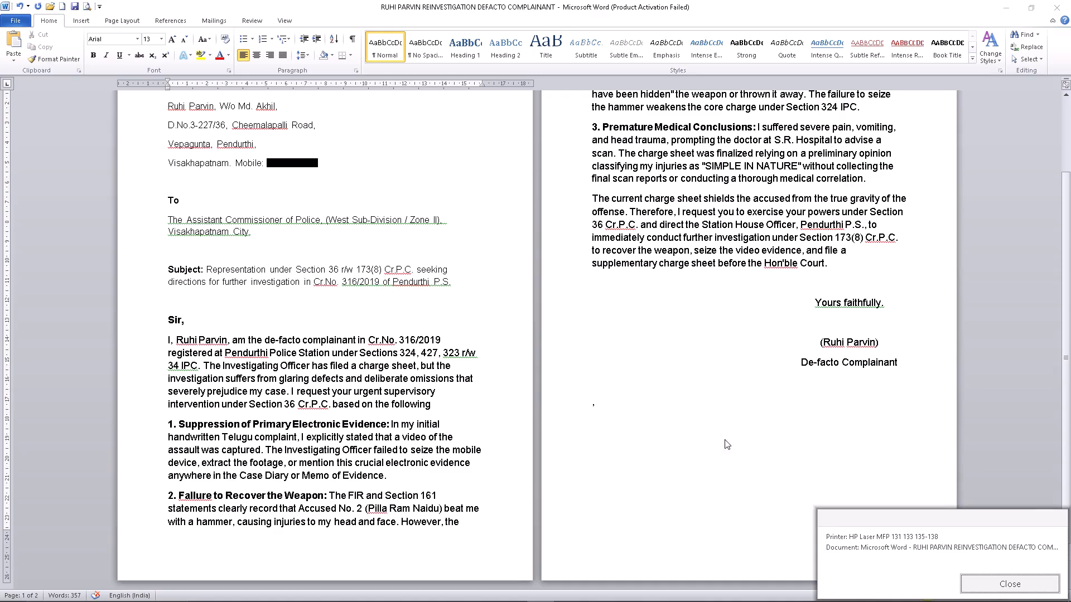
# Print 2 copies of page 2 only on the same printer.
pyautogui.hotkey('ctrl', 'p')
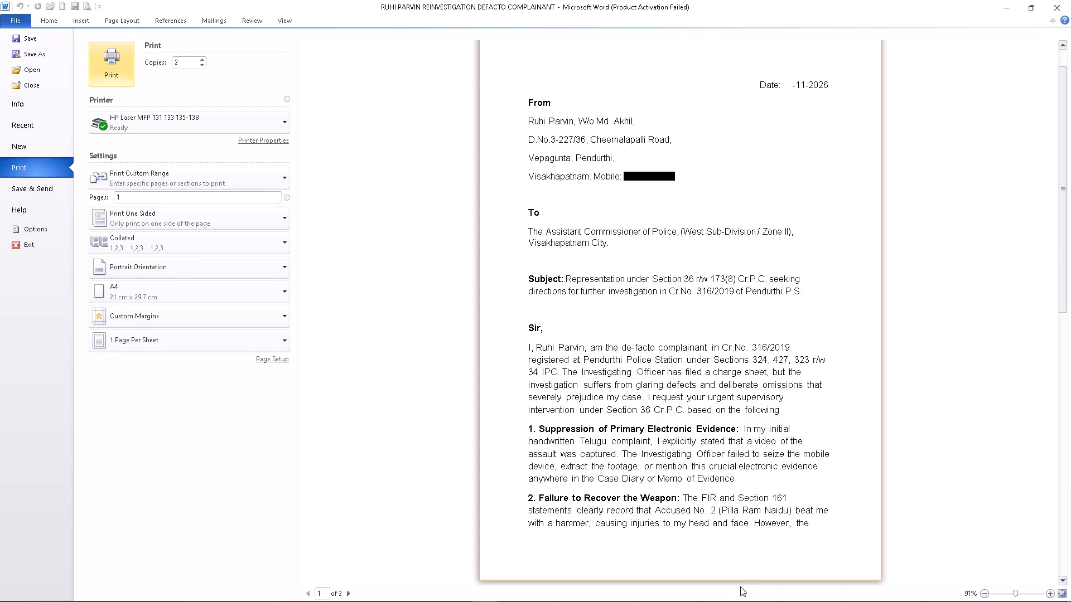
pyautogui.click(146, 196)
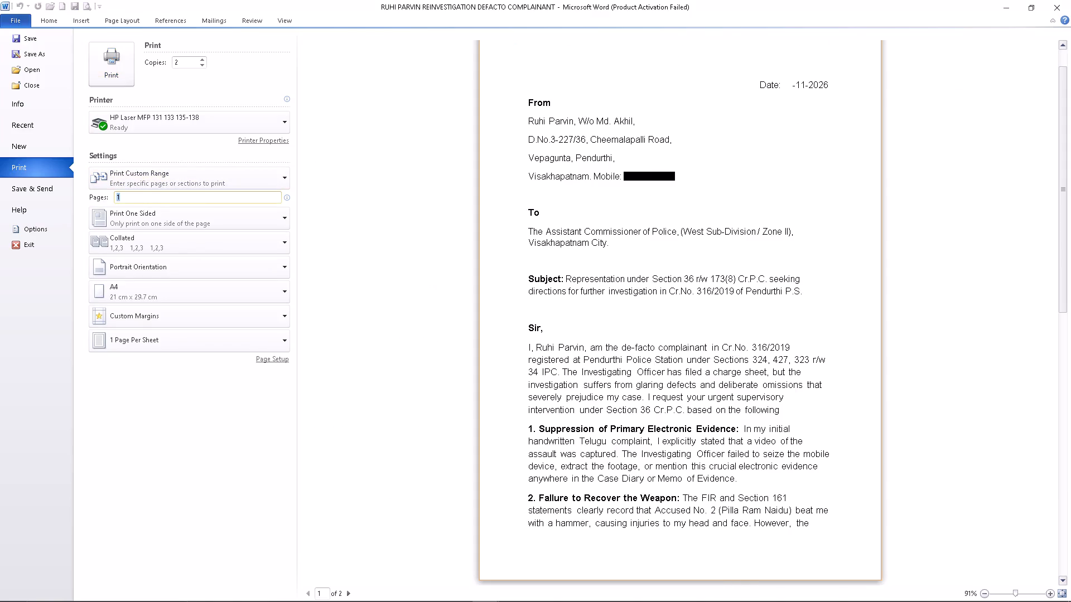
pyautogui.press('BackSpace')
pyautogui.press('2')
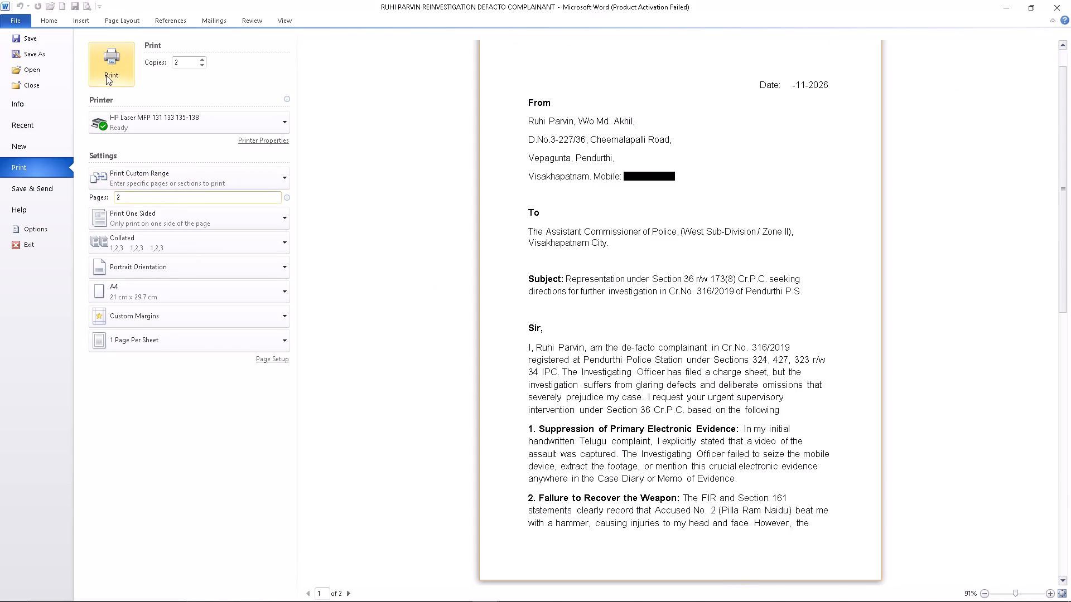
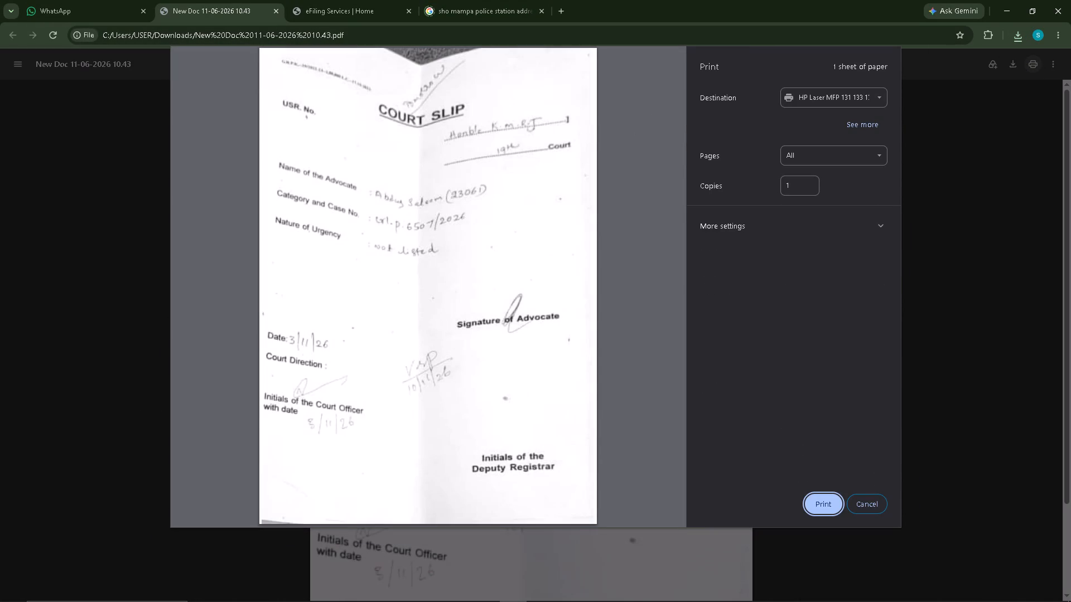
# Set the court slip PDF's print job to 2 copies.
pyautogui.click(807, 182)
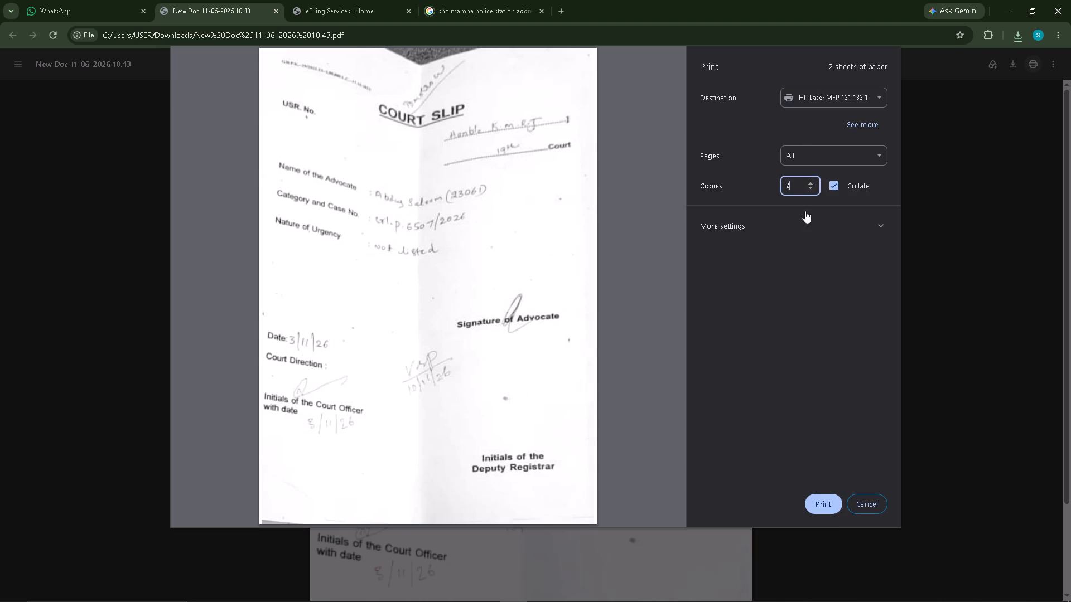
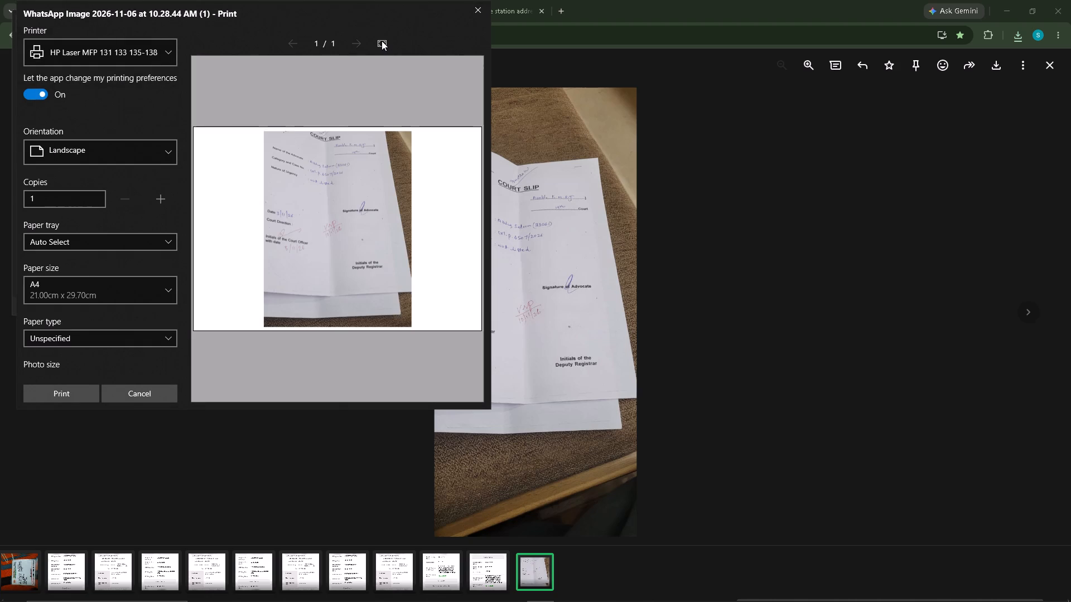
pyautogui.doubleClick(382, 41)
pyautogui.click(138, 151)
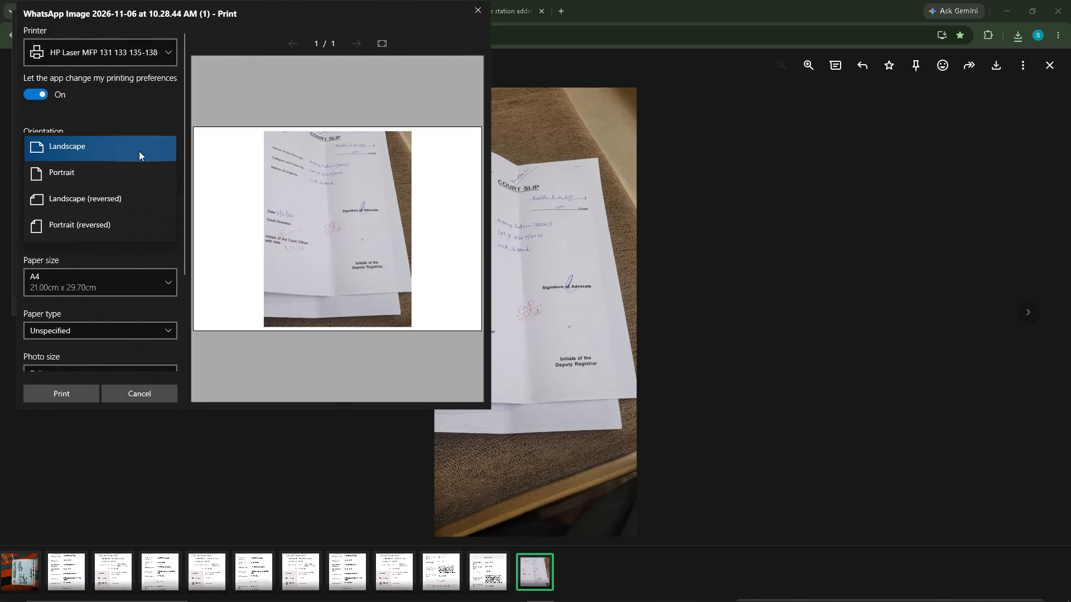
pyautogui.click(138, 171)
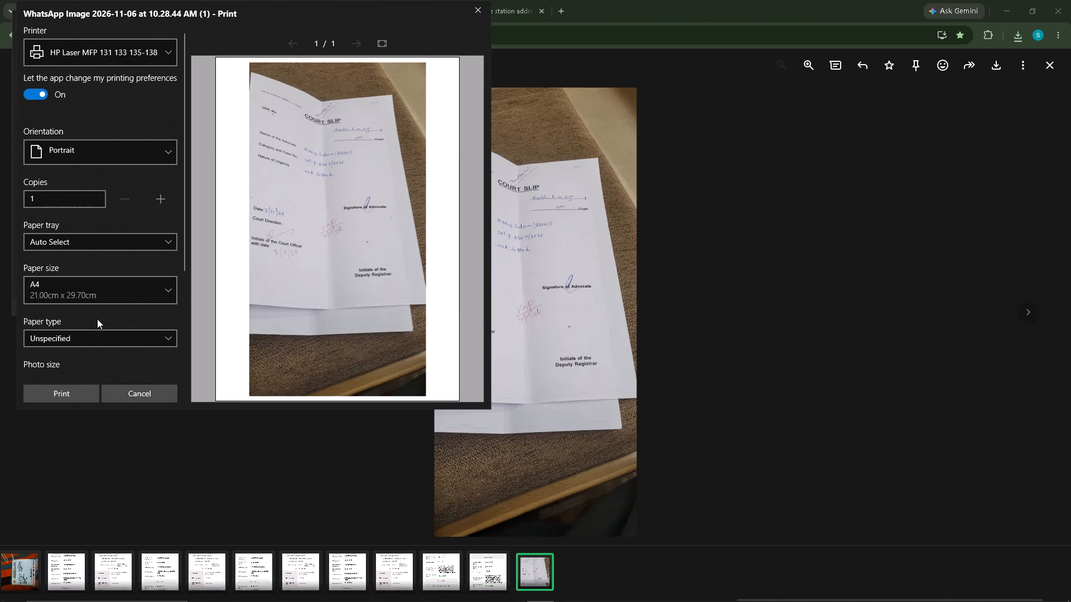
pyautogui.click(71, 392)
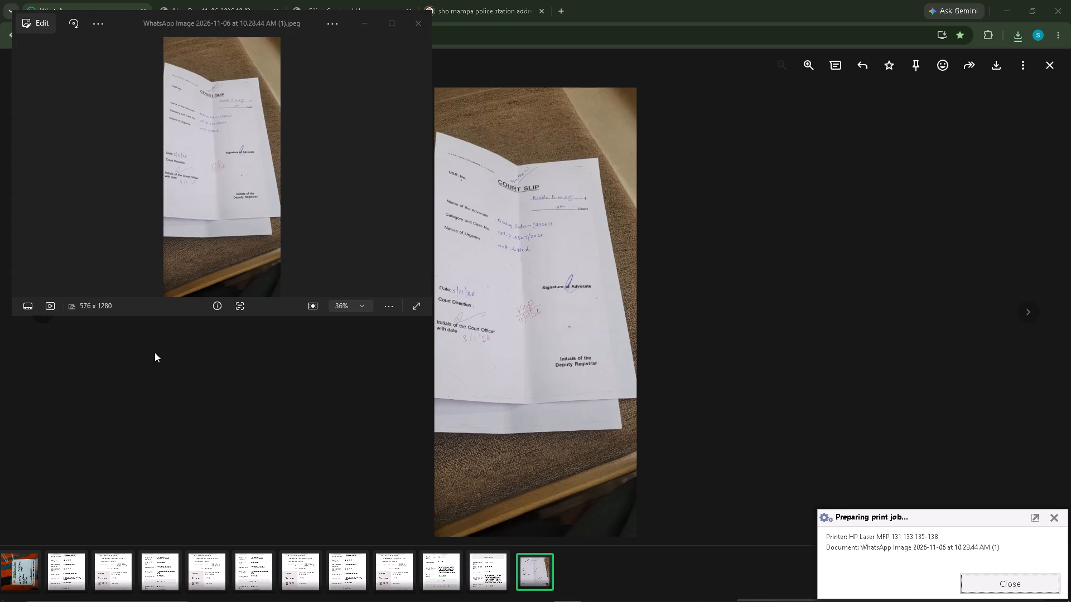